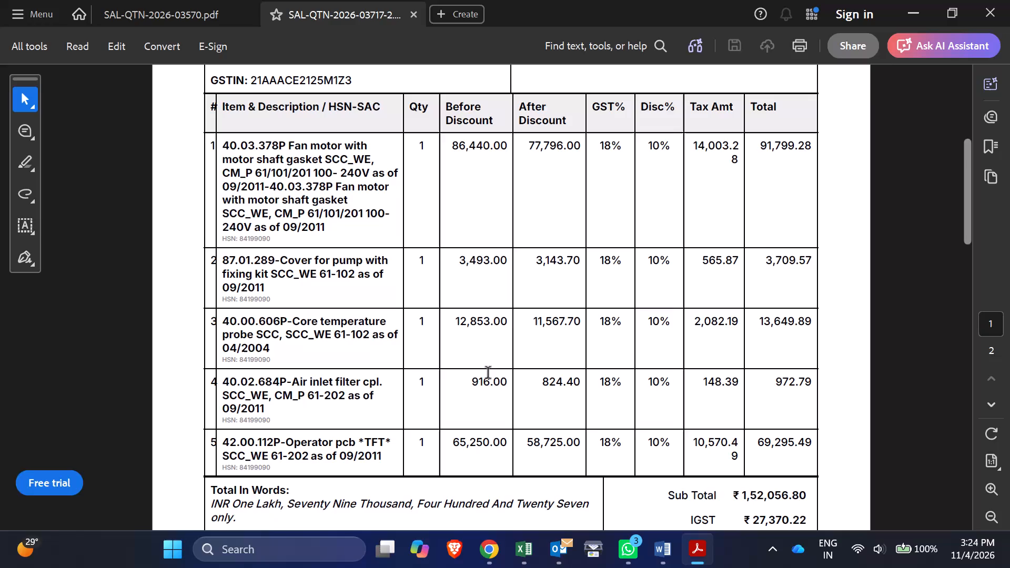
Review the item lines and totals in the quotation PDF SAL-QTN-2026-03717.
{"action": "scroll", "coordinate": [489, 373], "scroll_direction": "down", "scroll_amount": 4}
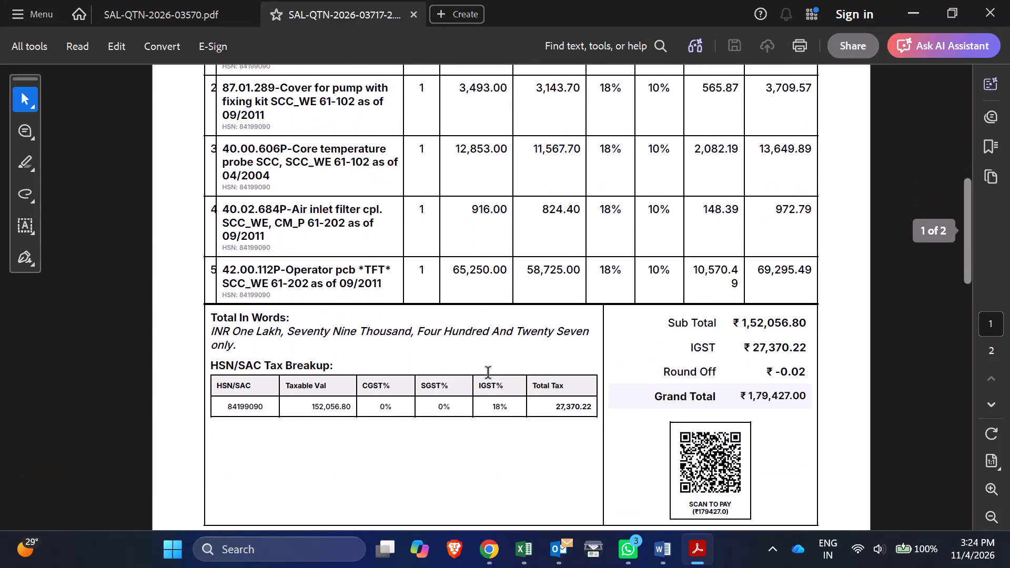
{"action": "scroll", "coordinate": [489, 373], "scroll_direction": "up", "scroll_amount": 2}
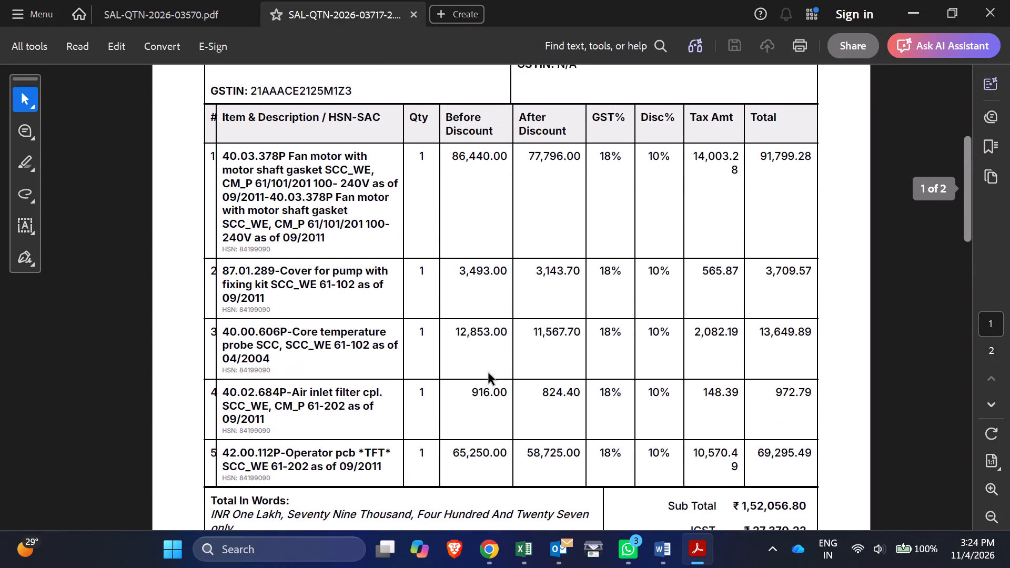
{"action": "scroll", "coordinate": [489, 373], "scroll_direction": "up", "scroll_amount": 1}
{"action": "scroll", "coordinate": [489, 373], "scroll_direction": "down", "scroll_amount": 7}
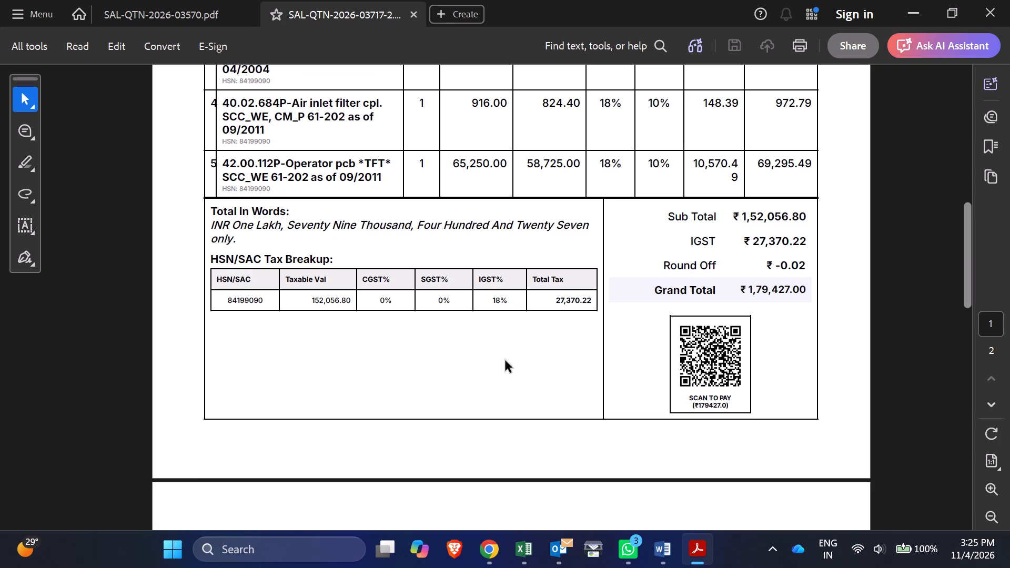
Switch from the quotation PDF to the ZISHAN-15 Excel workbook and save the workbook.
{"action": "scroll", "coordinate": [551, 311], "scroll_direction": "up", "scroll_amount": 6}
{"action": "key", "text": "alt+Tab"}
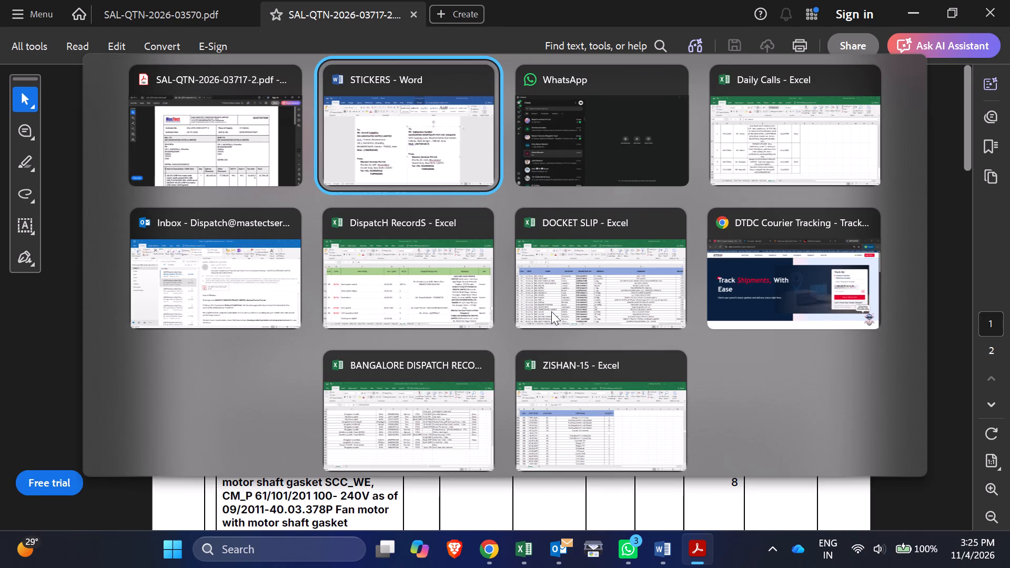
{"action": "key", "text": "alt+Right"}
{"action": "key", "text": "alt+Down"}
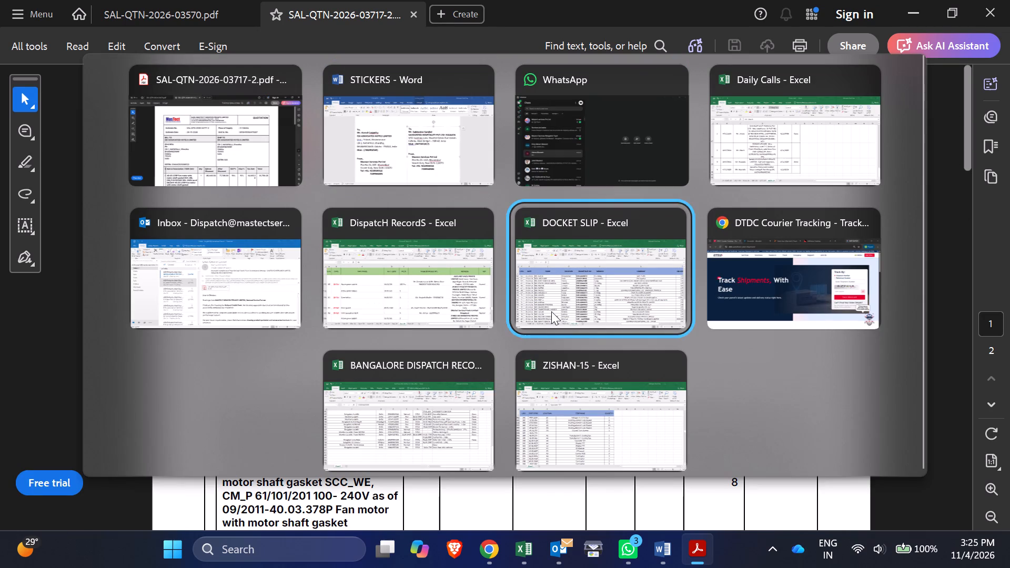
{"action": "key", "text": "alt+Up"}
{"action": "key", "text": "alt+Down"}
{"action": "key", "text": "alt+Down"}
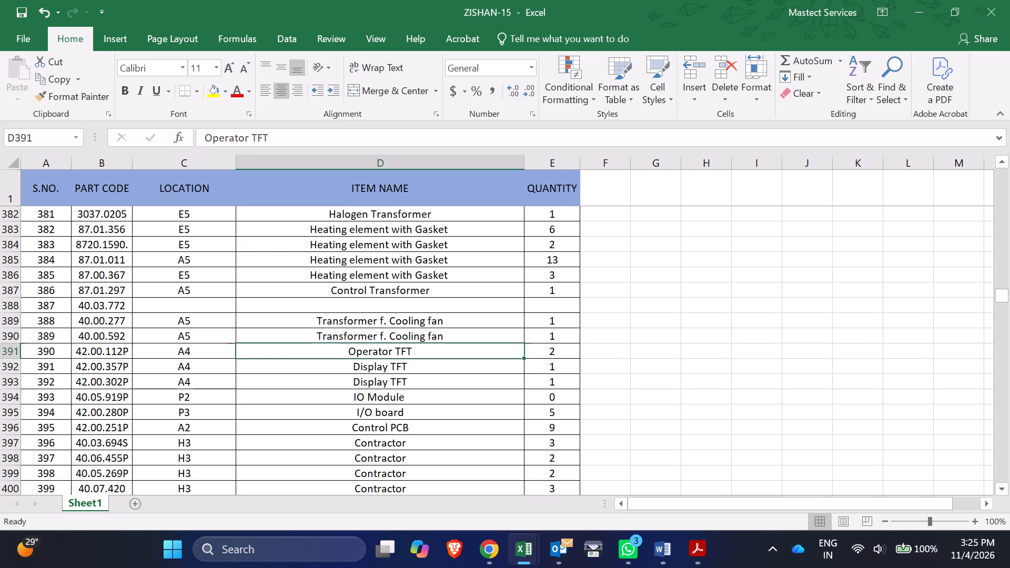
{"action": "key", "text": "ctrl+s"}
{"action": "key", "text": "ctrl+s"}
Search the parts stock sheet for part code 40.02.100P.
{"action": "key", "text": "ctrl+f"}
{"action": "key", "text": "BackSpace"}
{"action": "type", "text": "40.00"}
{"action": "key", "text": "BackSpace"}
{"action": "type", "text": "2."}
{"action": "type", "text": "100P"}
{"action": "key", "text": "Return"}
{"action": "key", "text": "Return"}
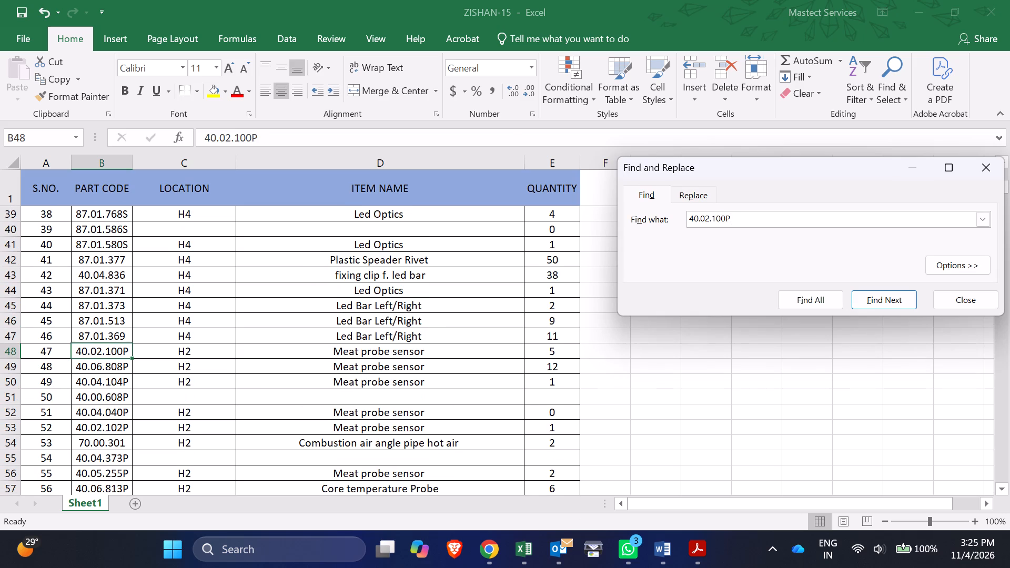
In the Excel workbook ZISHAN-15, set the quantity of meat probe sensor 40.02.100P to 4 and save.
{"action": "left_click", "coordinate": [321, 351]}
{"action": "key", "text": "Right"}
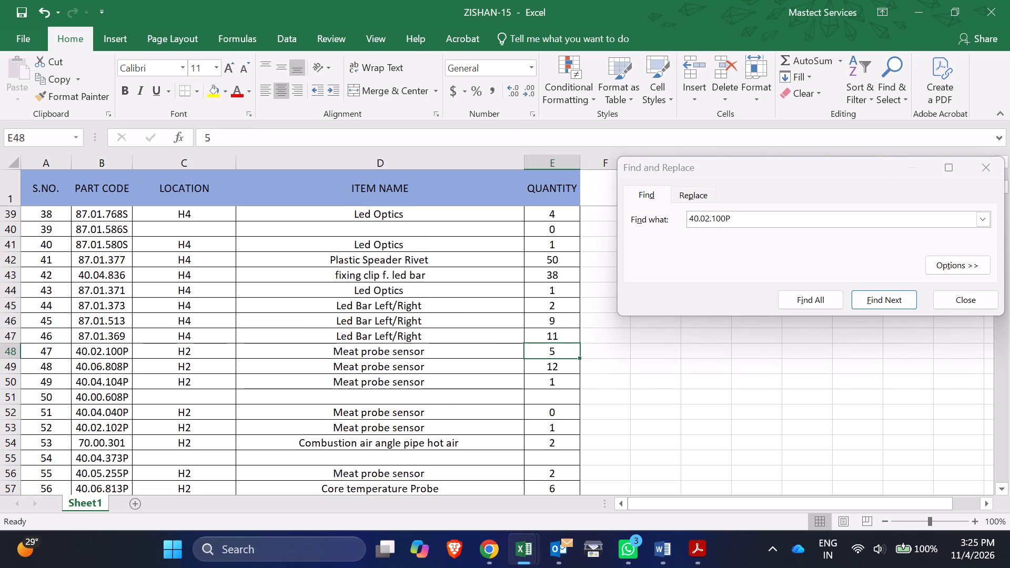
{"action": "key", "text": "4"}
{"action": "key", "text": "Return"}
{"action": "key", "text": "ctrl+s"}
{"action": "key", "text": "ctrl+s"}
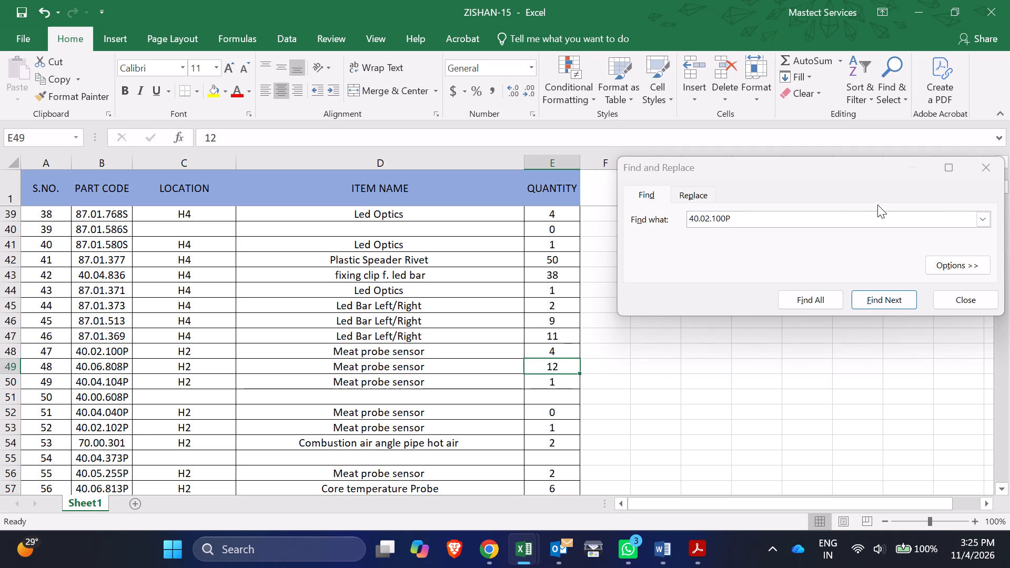
Find part code 87.01.954S, set the Emptying Pump's quantity to 3, and save the workbook.
{"action": "double_click", "coordinate": [876, 217]}
{"action": "key", "text": "BackSpace"}
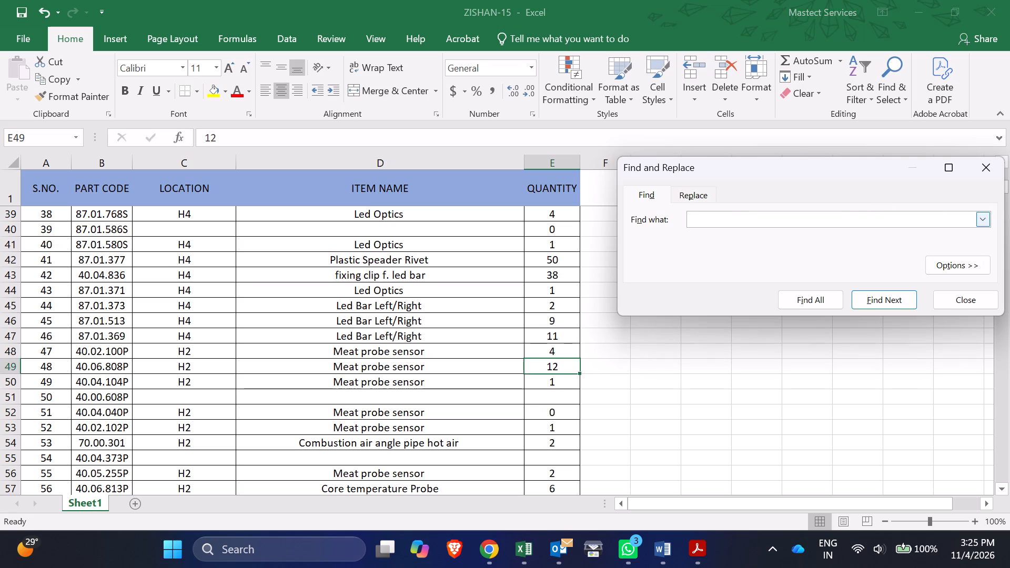
{"action": "type", "text": "87.01.954"}
{"action": "key", "text": "shift+s"}
{"action": "key", "text": "Return"}
{"action": "key", "text": "Return"}
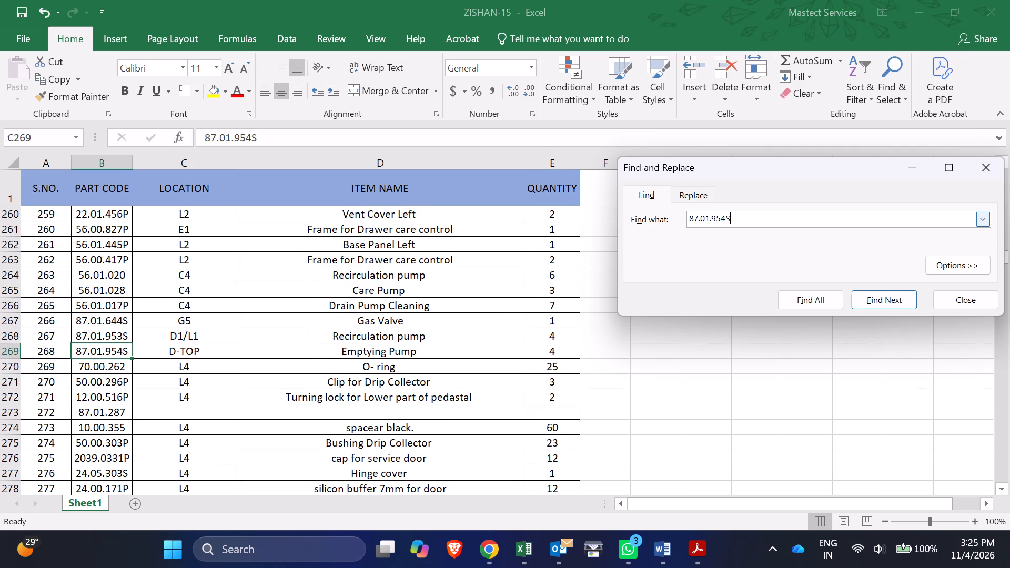
{"action": "left_click", "coordinate": [220, 349]}
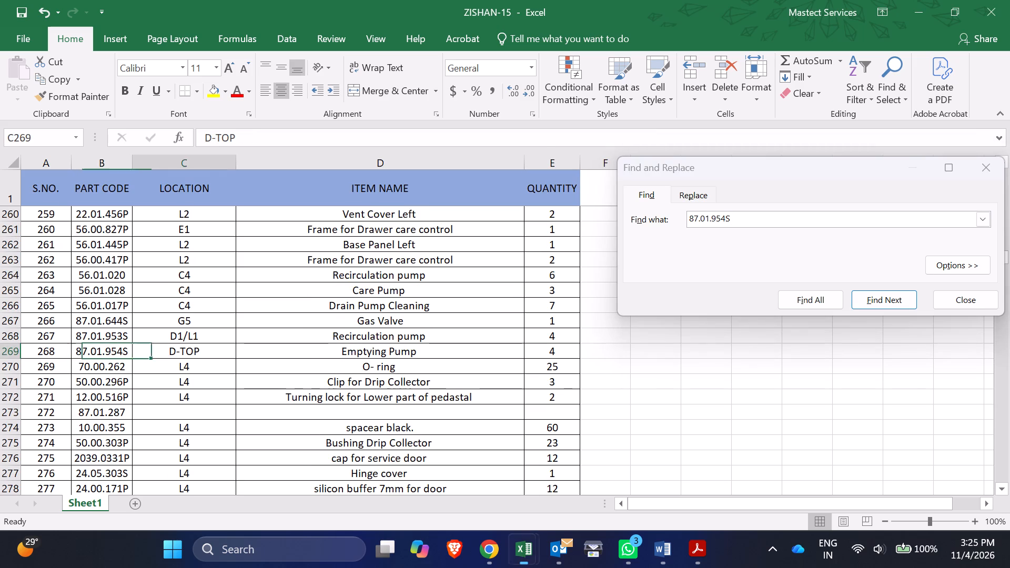
{"action": "key", "text": "Right"}
{"action": "key", "text": "Right"}
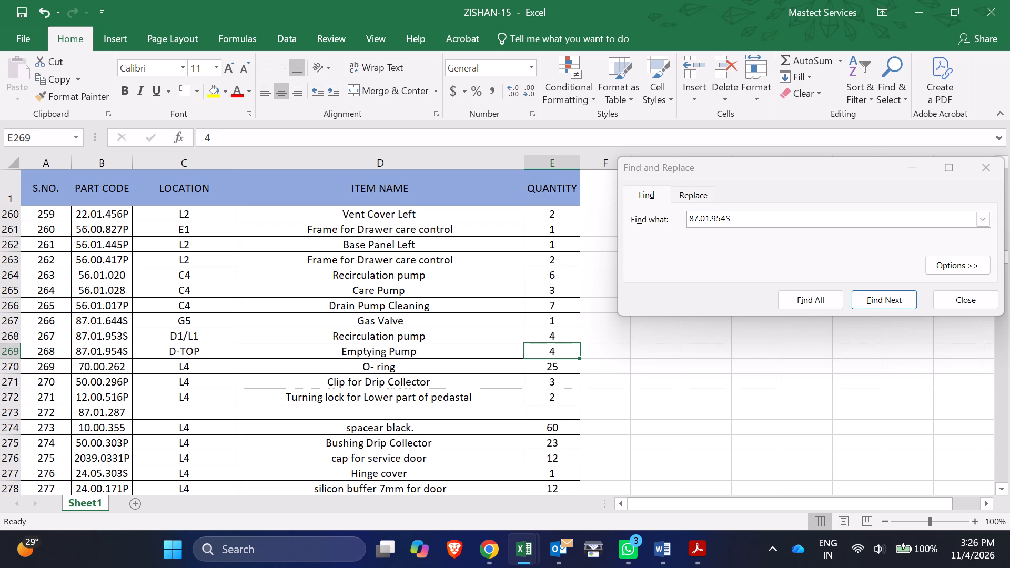
{"action": "key", "text": "3"}
{"action": "key", "text": "Return"}
{"action": "key", "text": "ctrl+s"}
{"action": "key", "text": "ctrl+s"}
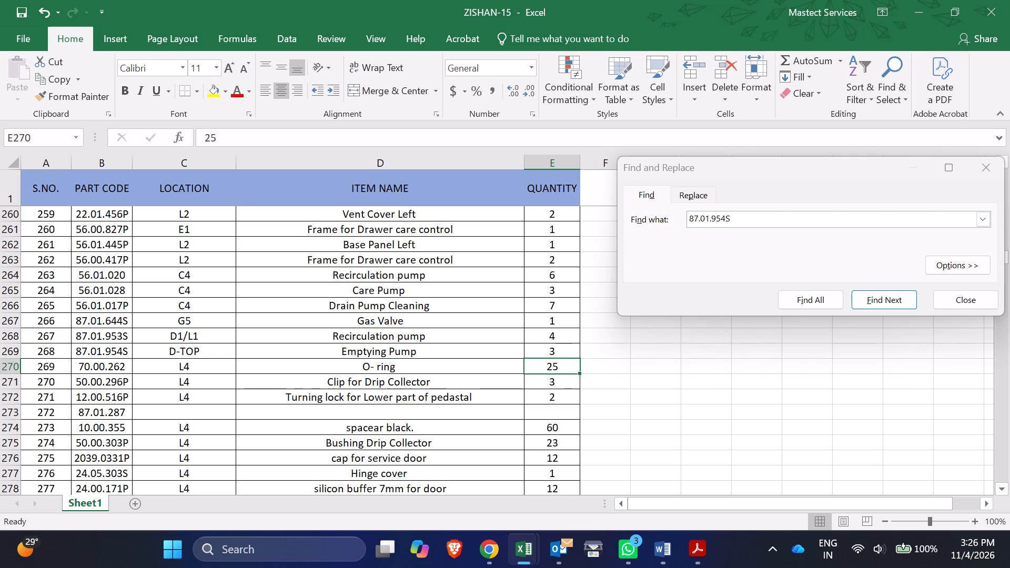
{"action": "key", "text": "ctrl+s"}
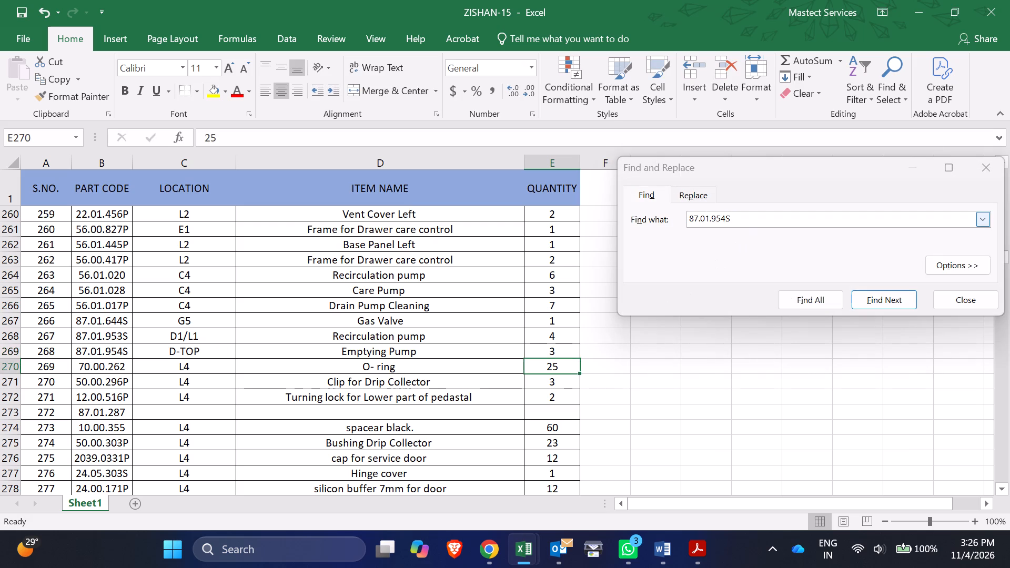
Find part code 40.03.378P, set the Fan Motor's quantity to 5, and save the workbook.
{"action": "double_click", "coordinate": [762, 218]}
{"action": "key", "text": "BackSpace"}
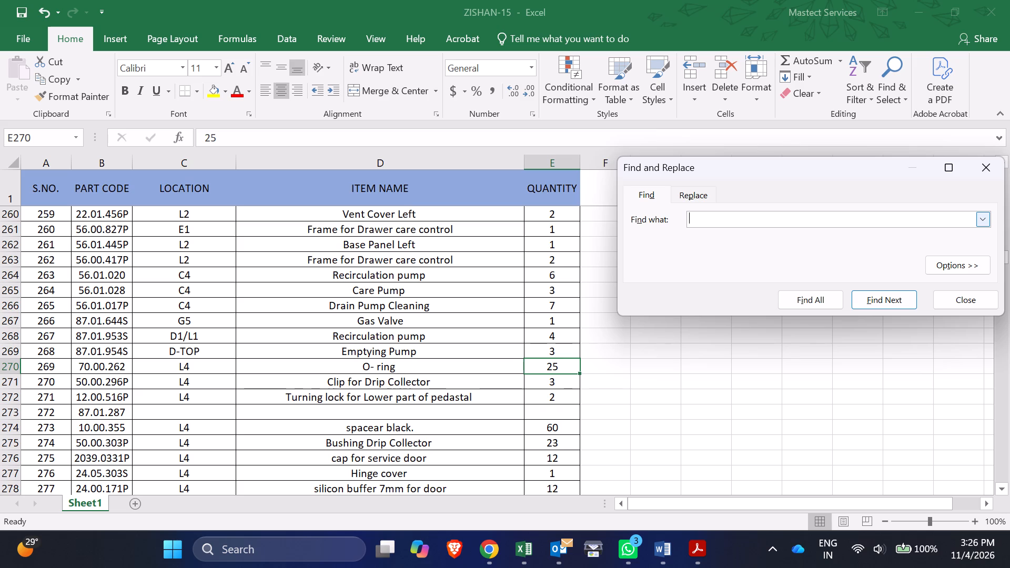
{"action": "type", "text": "40.03."}
{"action": "type", "text": "378P"}
{"action": "key", "text": "Return"}
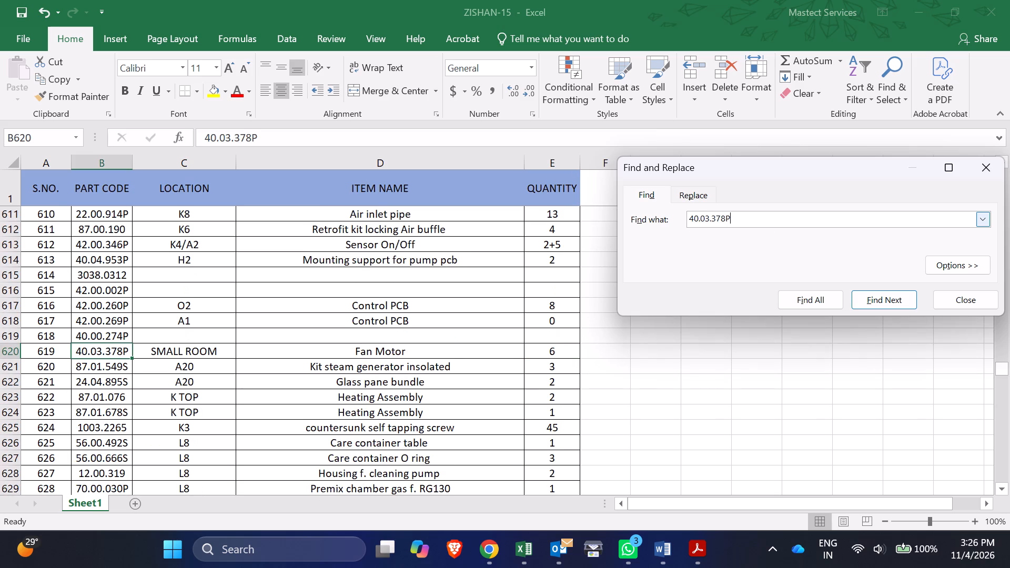
{"action": "key", "text": "Return"}
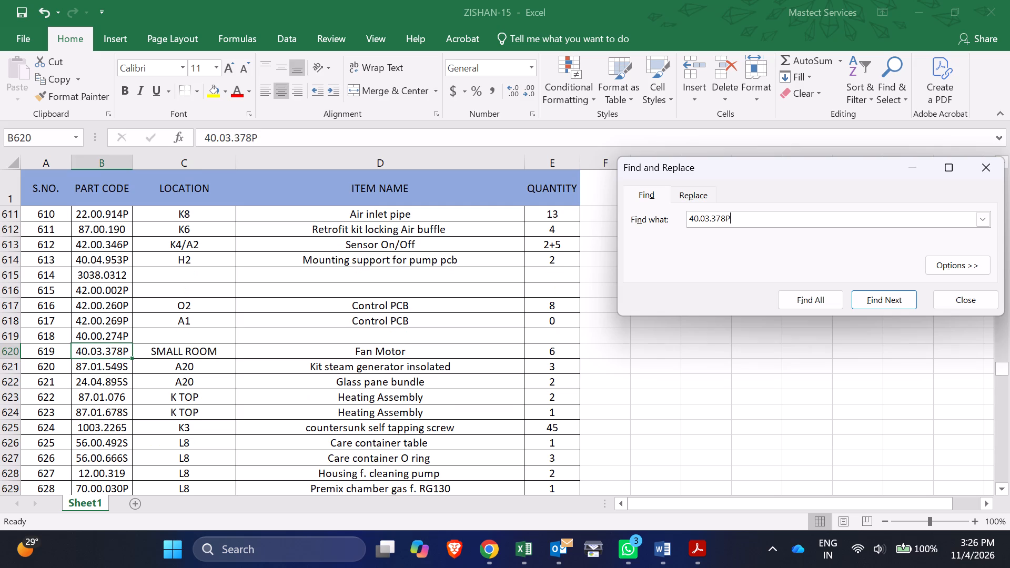
{"action": "left_click", "coordinate": [298, 347]}
{"action": "key", "text": "Right"}
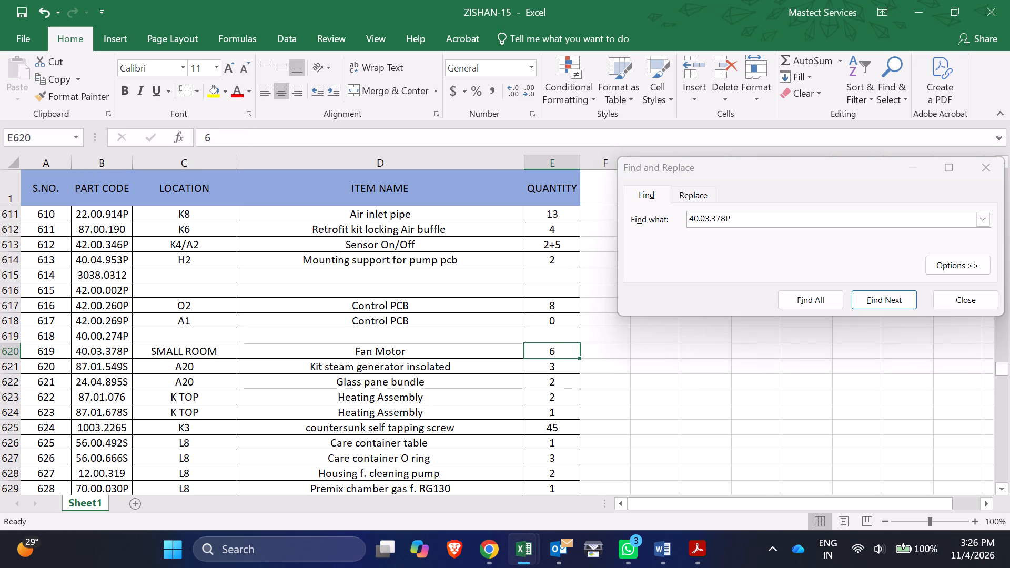
{"action": "key", "text": "5"}
{"action": "key", "text": "Return"}
{"action": "key", "text": "ctrl+s"}
{"action": "key", "text": "ctrl+s"}
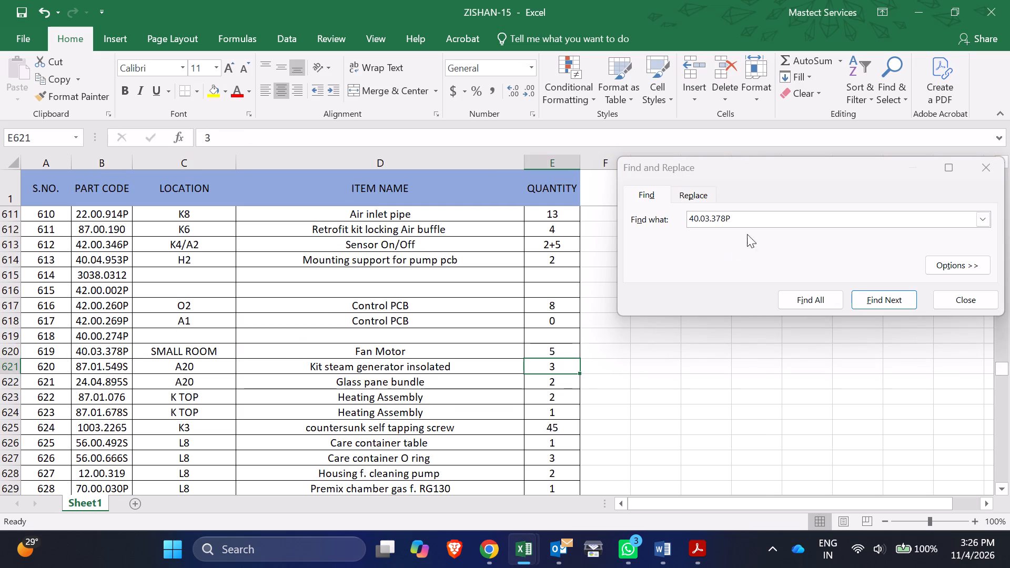
Find part code 40.00.606P, set that meat probe sensor's quantity to 23, and save the workbook.
{"action": "double_click", "coordinate": [757, 219]}
{"action": "key", "text": "BackSpace"}
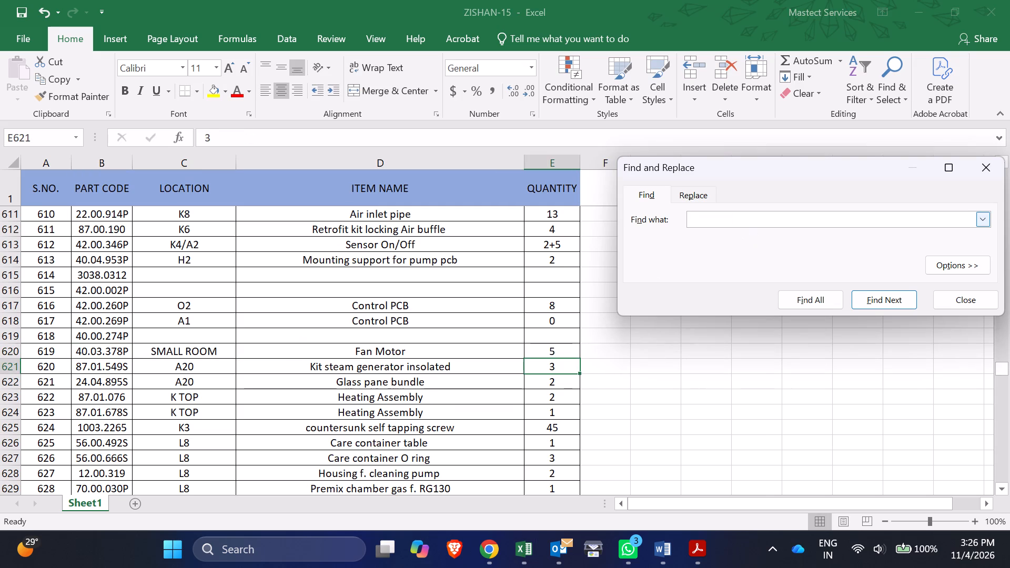
{"action": "type", "text": "40."}
{"action": "type", "text": "00."}
{"action": "type", "text": "606P"}
{"action": "key", "text": "Return"}
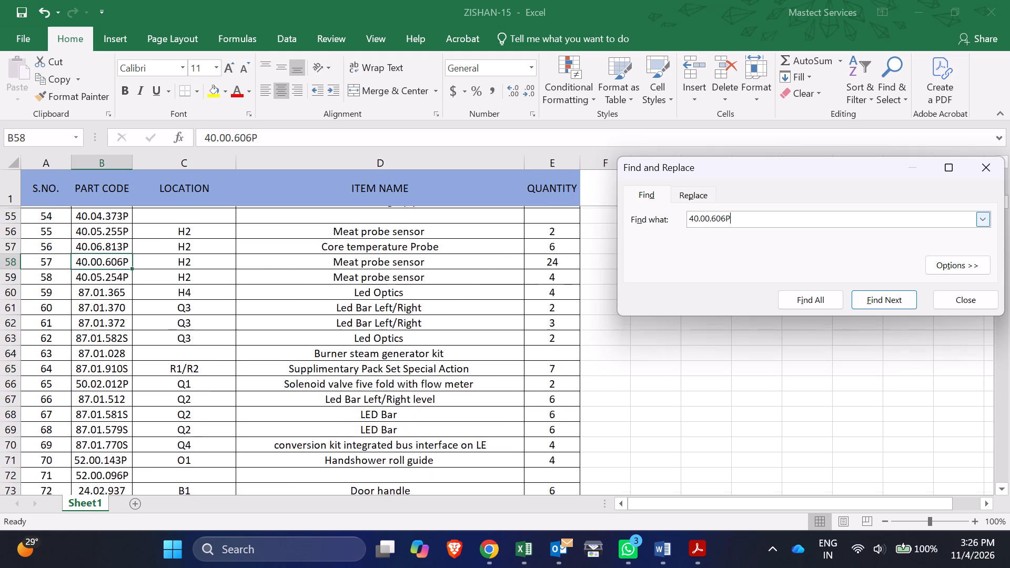
{"action": "key", "text": "Return"}
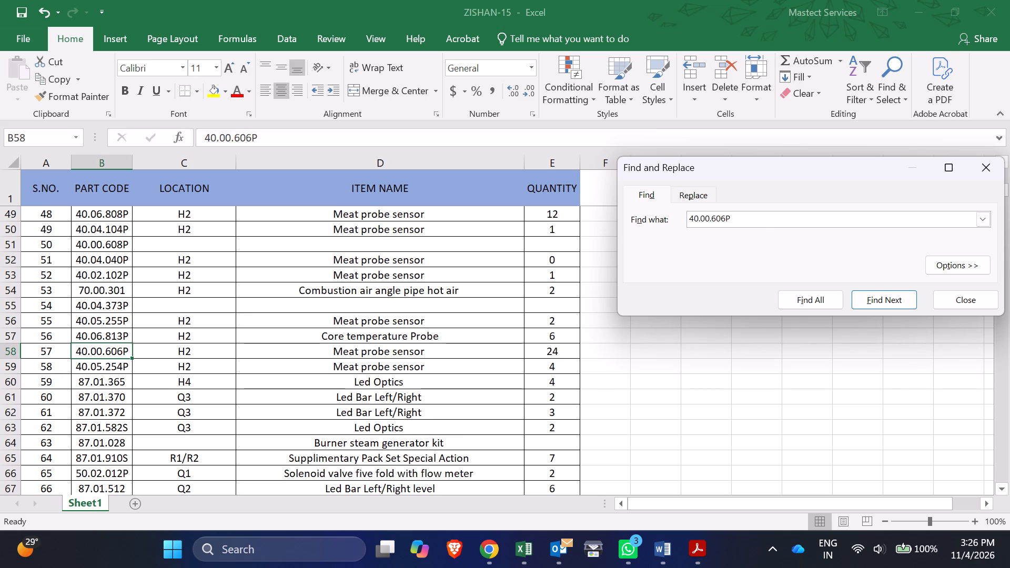
{"action": "left_click", "coordinate": [200, 346]}
{"action": "key", "text": "Right"}
{"action": "key", "text": "Right"}
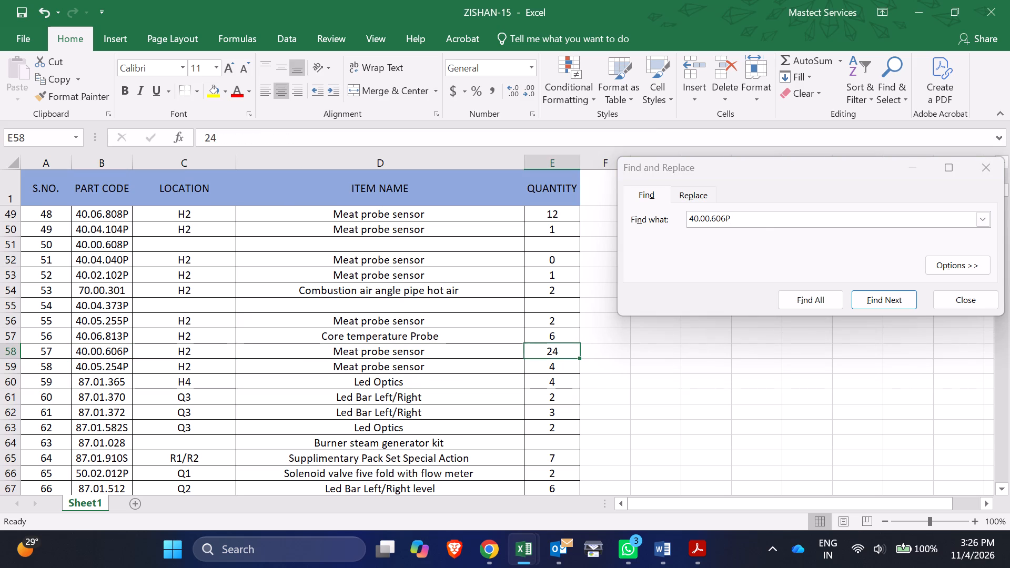
{"action": "type", "text": "23"}
{"action": "key", "text": "Return"}
{"action": "key", "text": "ctrl+s"}
{"action": "key", "text": "ctrl+s"}
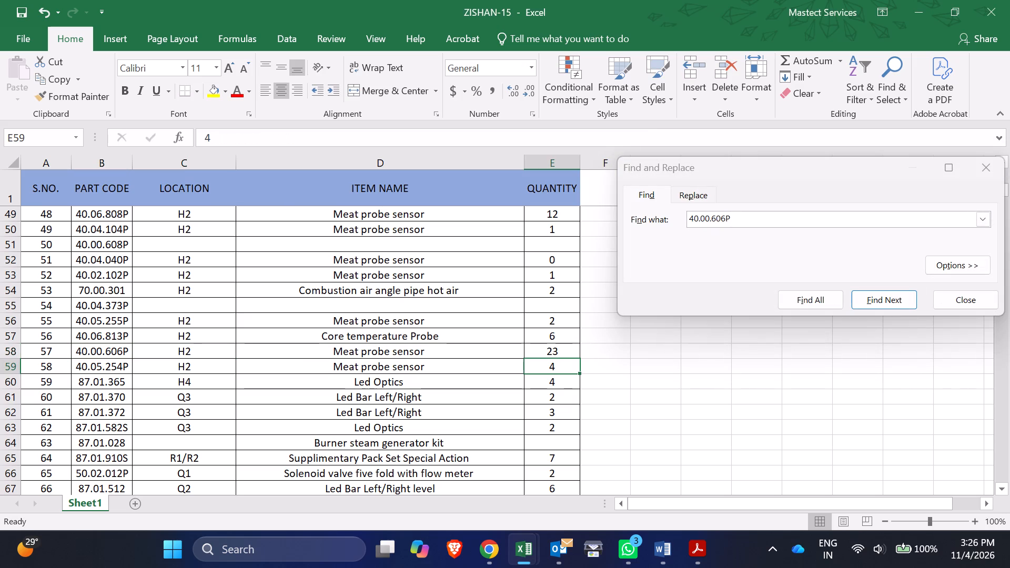
Find part code 40.02.684P and go to the quantity cell of that Air Inlet Filter.
{"action": "double_click", "coordinate": [835, 222]}
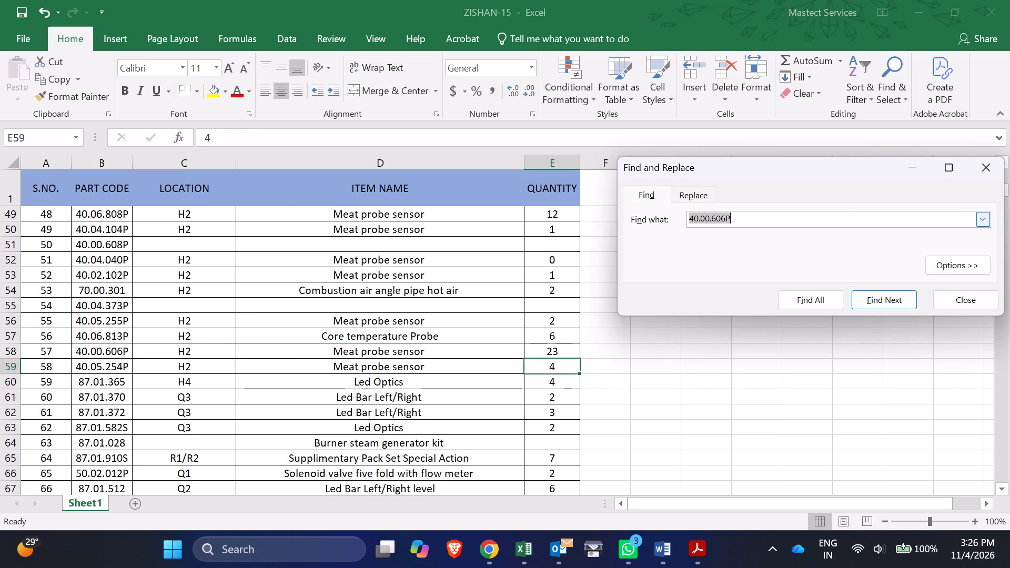
{"action": "key", "text": "BackSpace"}
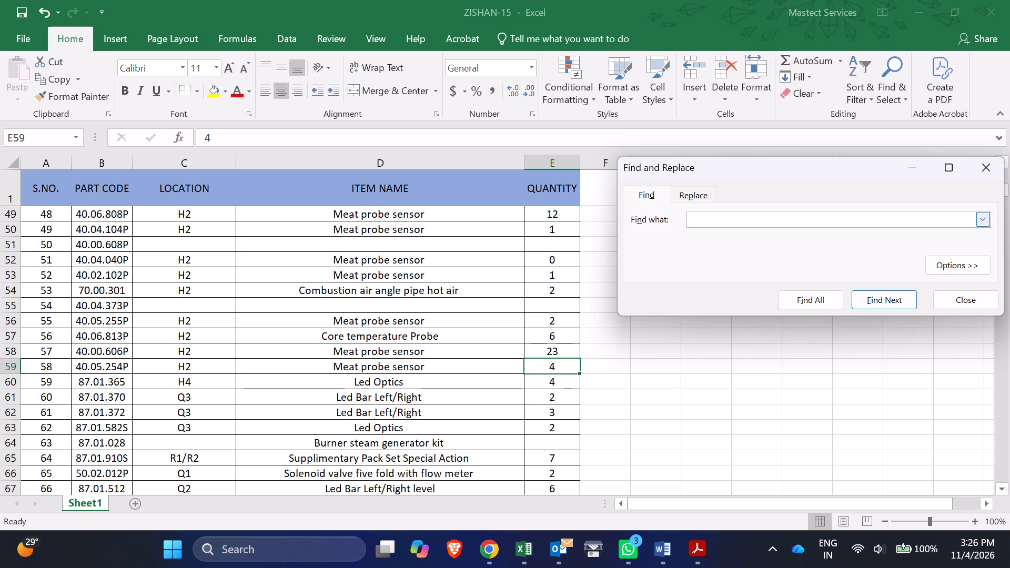
{"action": "type", "text": "40.02."}
{"action": "type", "text": "684P"}
{"action": "key", "text": "Return"}
{"action": "key", "text": "Return"}
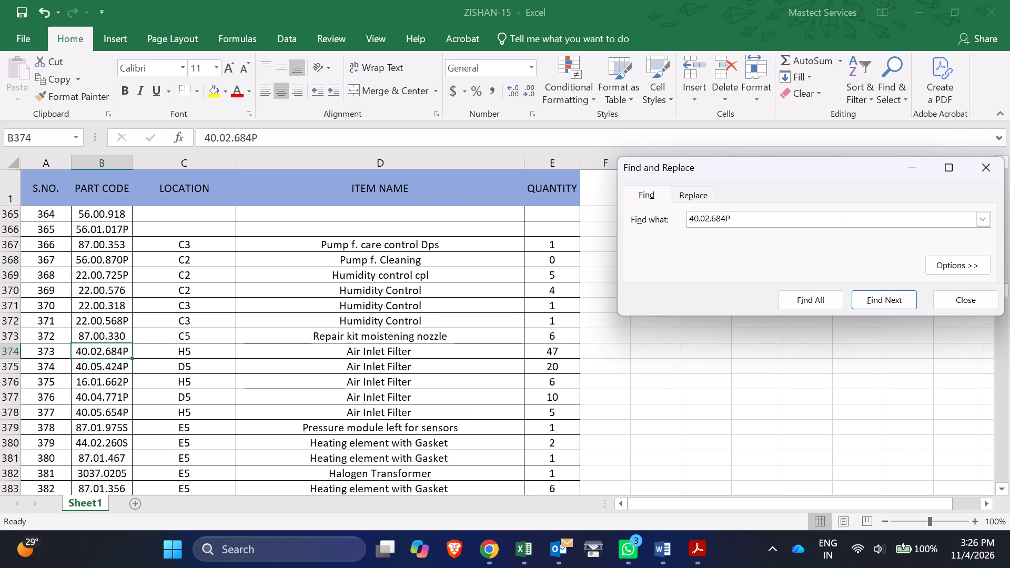
{"action": "left_click", "coordinate": [194, 348]}
{"action": "key", "text": "Right"}
{"action": "key", "text": "Right"}
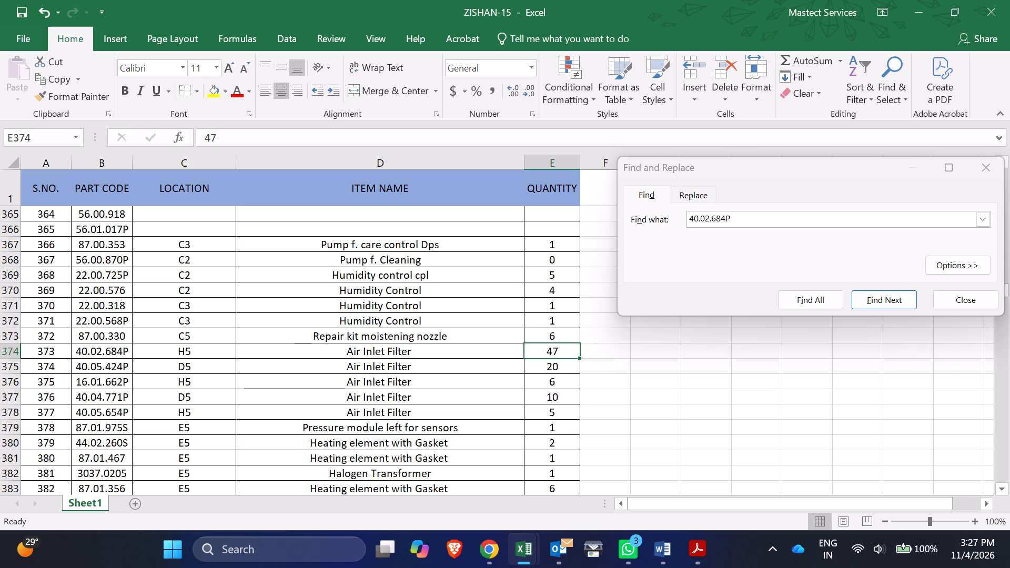
{"action": "key", "text": "ctrl+s"}
{"action": "key", "text": "Return"}
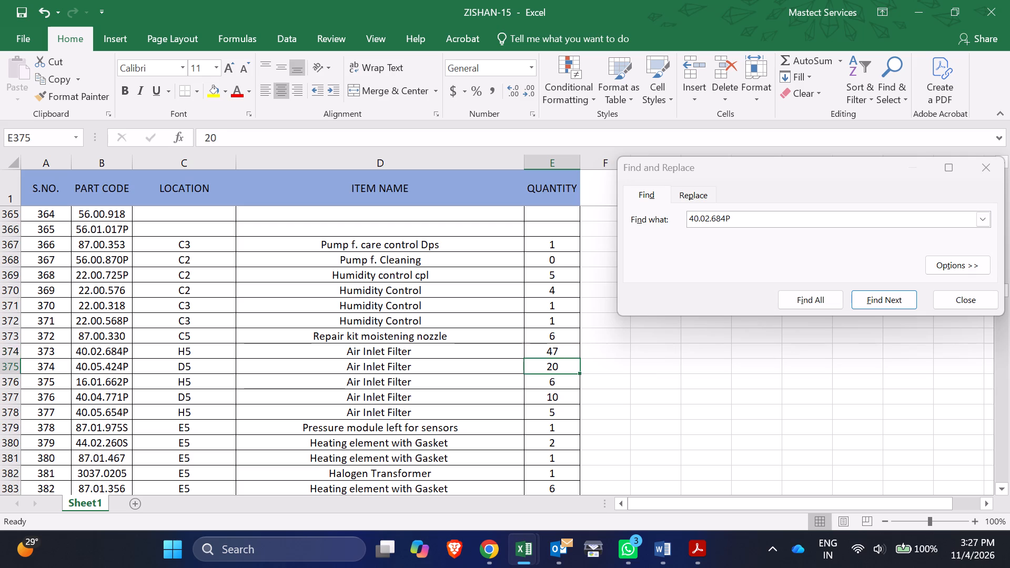
{"action": "key", "text": "Up"}
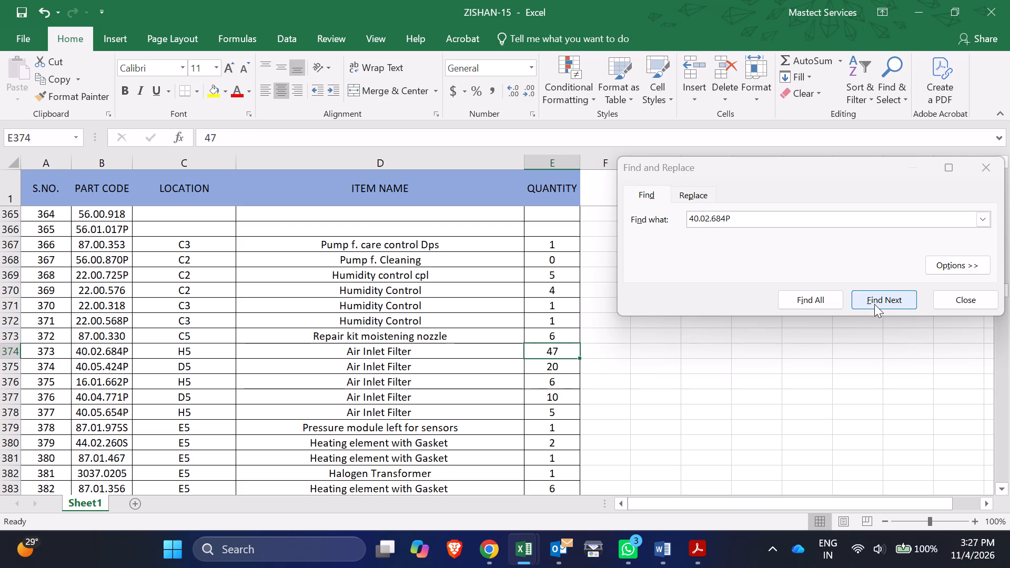
Repeat the search for 40.02.684P to check the sheet for further entries of that part code.
{"action": "left_click", "coordinate": [874, 303]}
{"action": "triple_click", "coordinate": [874, 303]}
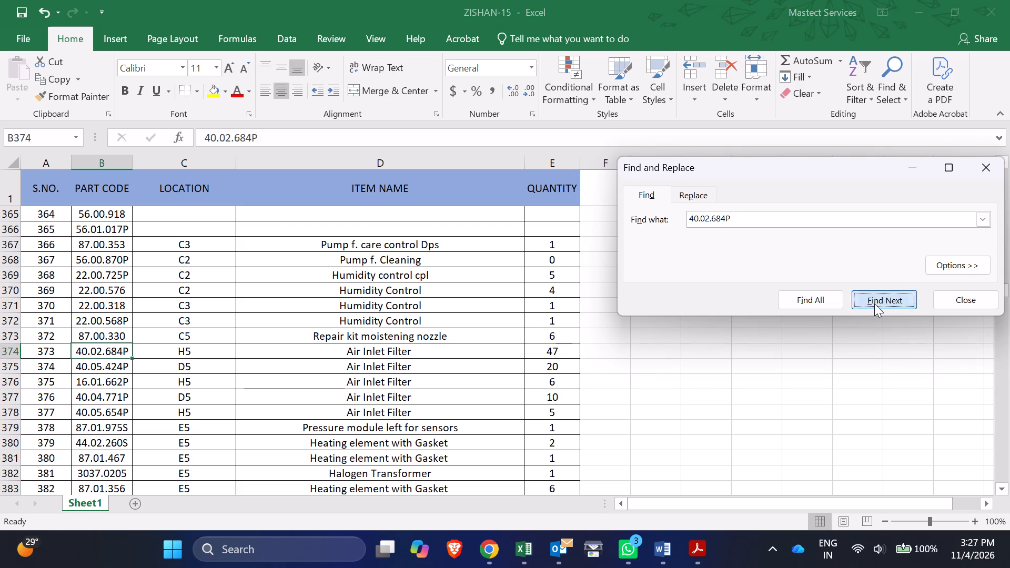
{"action": "triple_click", "coordinate": [874, 303]}
{"action": "triple_click", "coordinate": [874, 303]}
{"action": "double_click", "coordinate": [874, 303]}
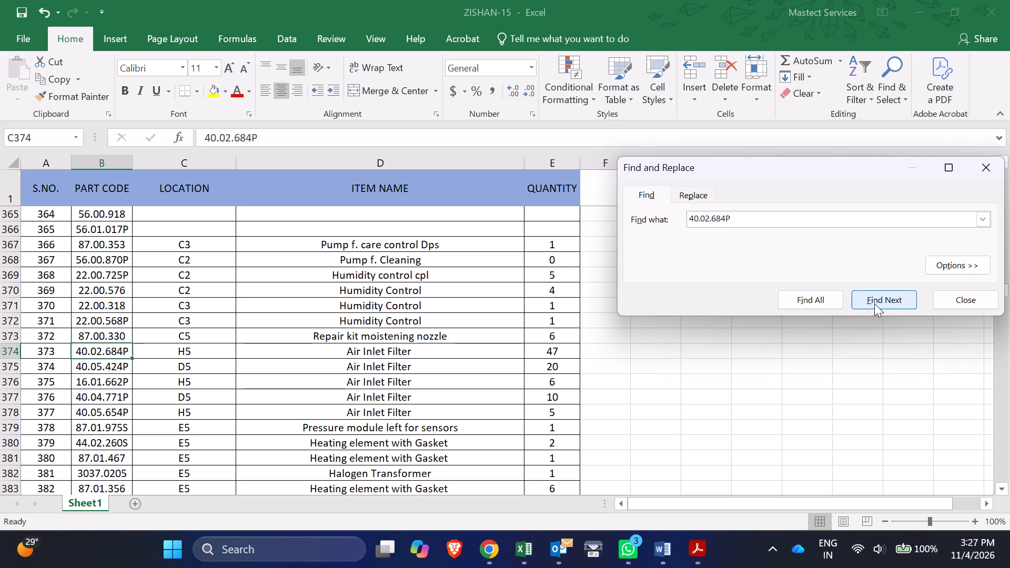
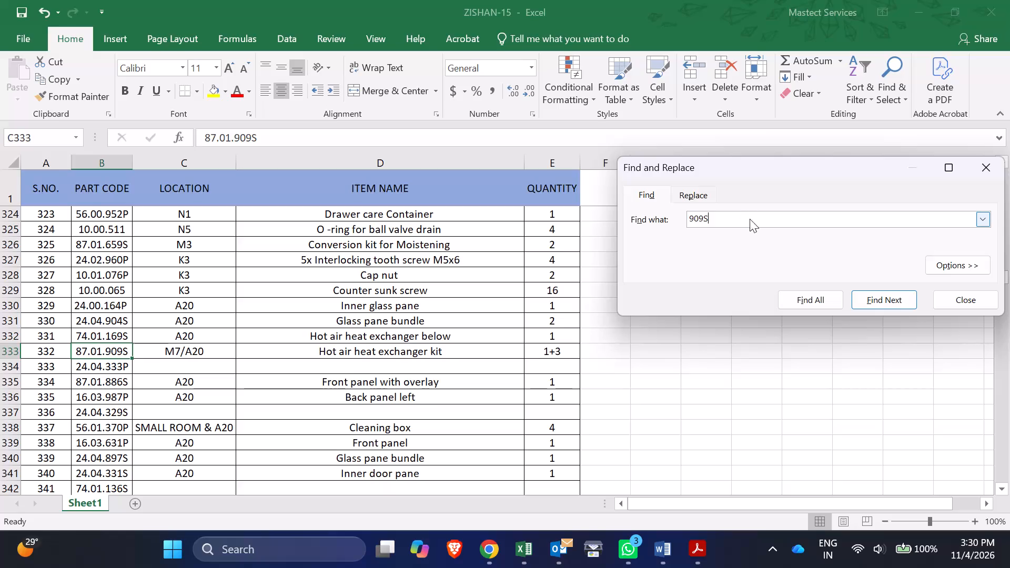
Search the sheet for all part code entries containing 909S.
{"action": "key", "text": "Return"}
{"action": "key", "text": "Return"}
{"action": "key", "text": "Return"}
{"action": "key", "text": "Return"}
{"action": "key", "text": "Return"}
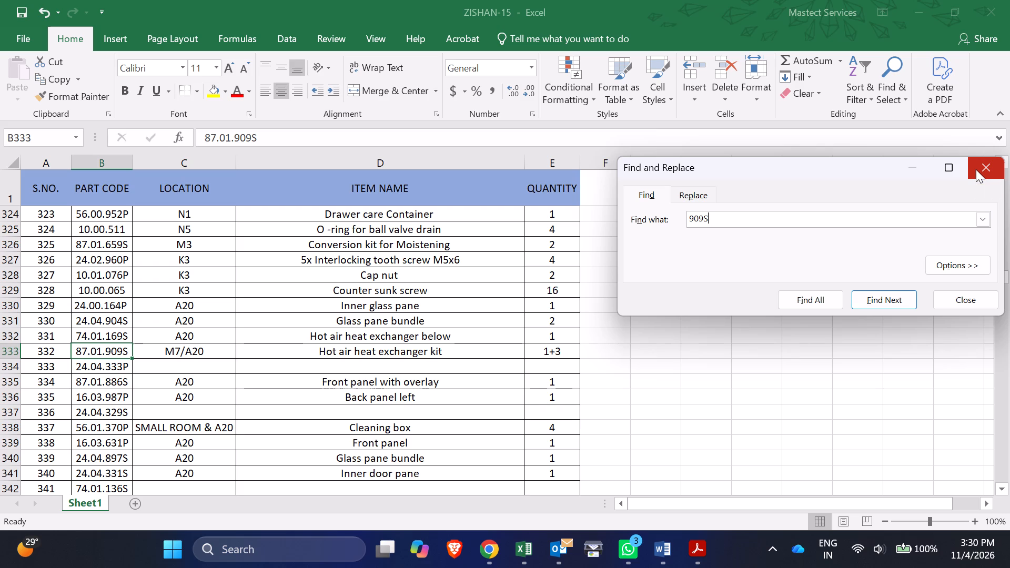
Find part code 42.00.112P and go to the quantity cell of that Operator TFT, closing the search.
{"action": "double_click", "coordinate": [794, 217]}
{"action": "key", "text": "BackSpace"}
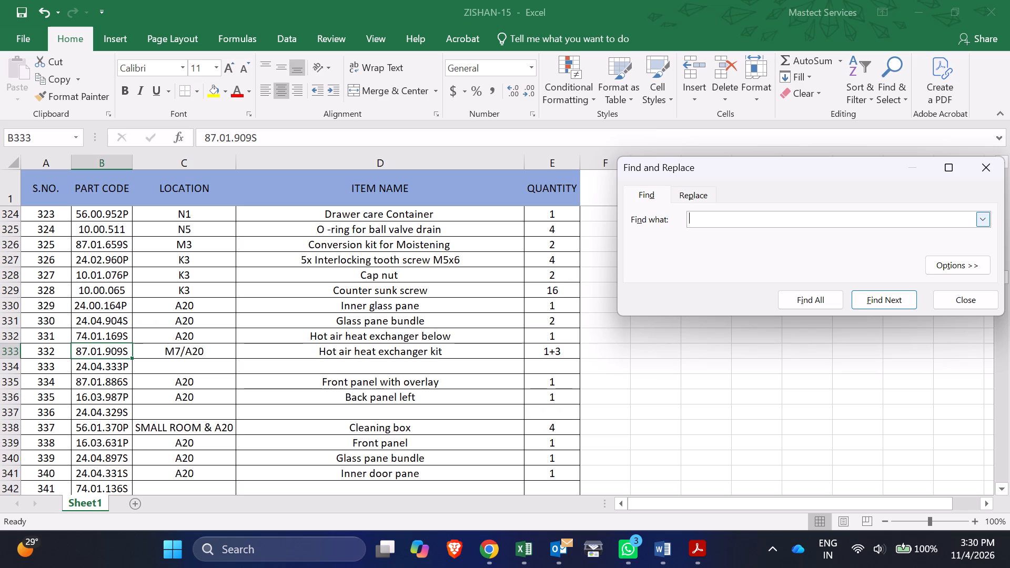
{"action": "type", "text": "42"}
{"action": "type", "text": ".00."}
{"action": "type", "text": "1212"}
{"action": "key", "text": "BackSpace"}
{"action": "key", "text": "BackSpace"}
{"action": "key", "text": "BackSpace"}
{"action": "type", "text": "12"}
{"action": "key", "text": "shift+p"}
{"action": "key", "text": "Return"}
{"action": "key", "text": "Return"}
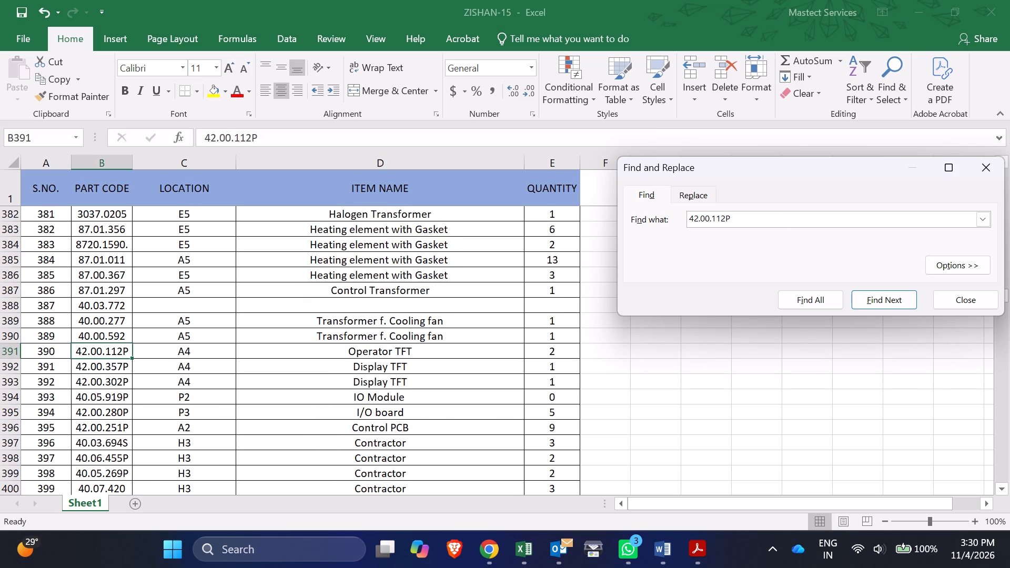
{"action": "left_click", "coordinate": [179, 349]}
{"action": "key", "text": "Right"}
{"action": "key", "text": "Right"}
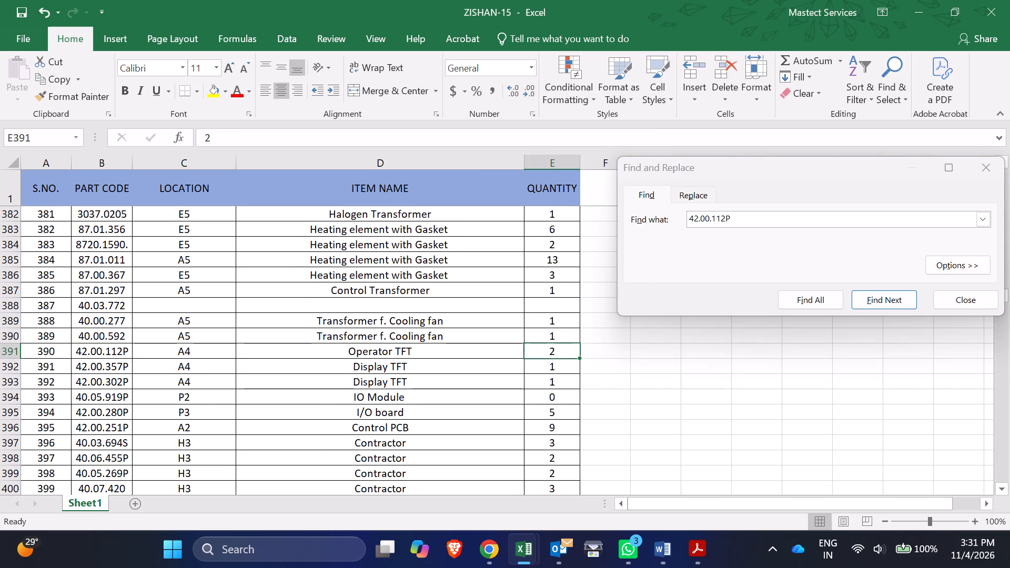
{"action": "left_click", "coordinate": [981, 174]}
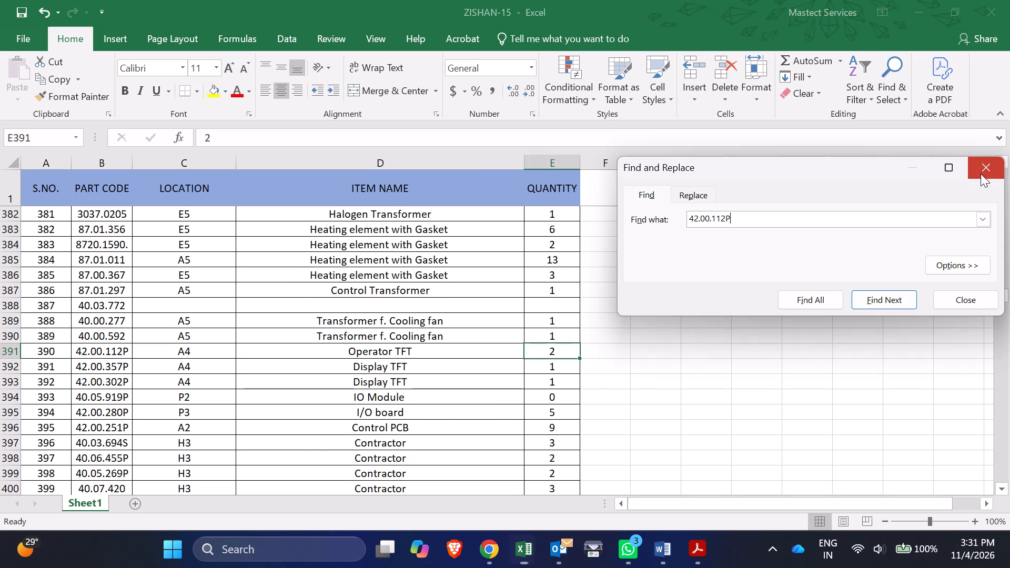
Save the workbook and move the selection to an empty cell outside the table.
{"action": "key", "text": "ctrl+s"}
{"action": "key", "text": "ctrl+s"}
{"action": "key", "text": "ctrl+s"}
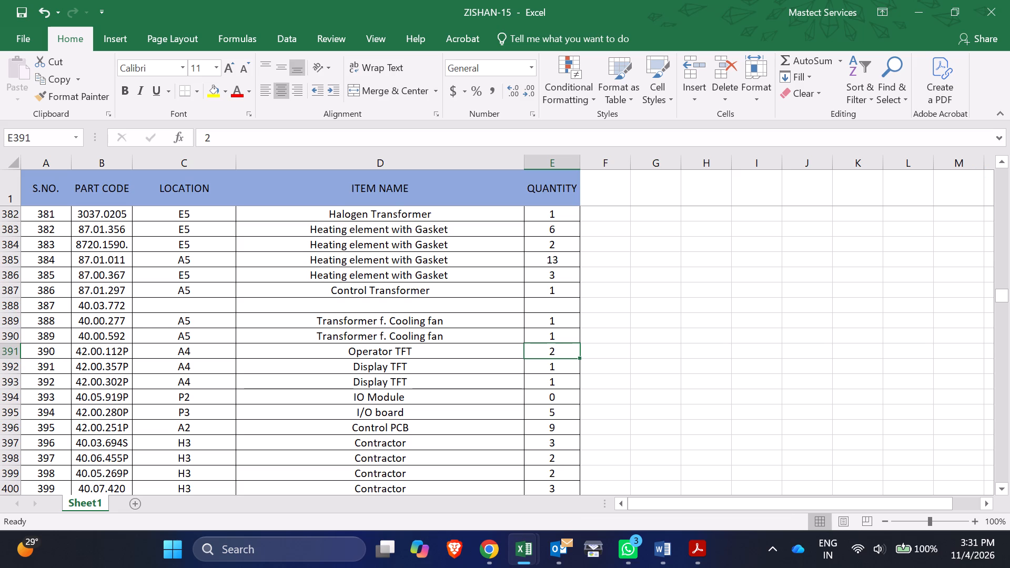
{"action": "left_click", "coordinate": [648, 313]}
{"action": "key", "text": "ctrl+s"}
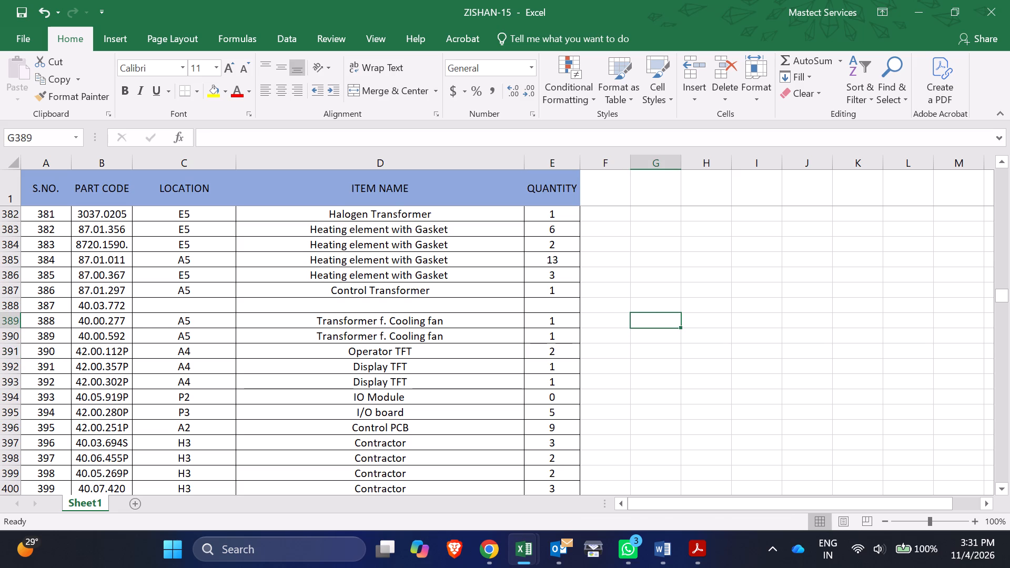
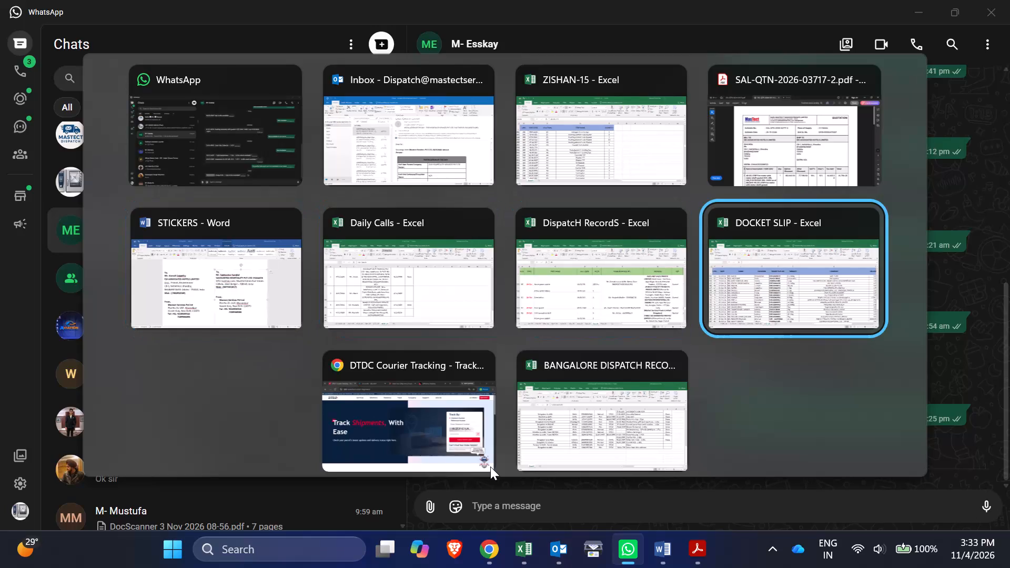
Switch to the ZISHAN-15 workbook and search the sheet for part code 42.00.273P.
{"action": "key", "text": "alt+Left"}
{"action": "key", "text": "alt+Left"}
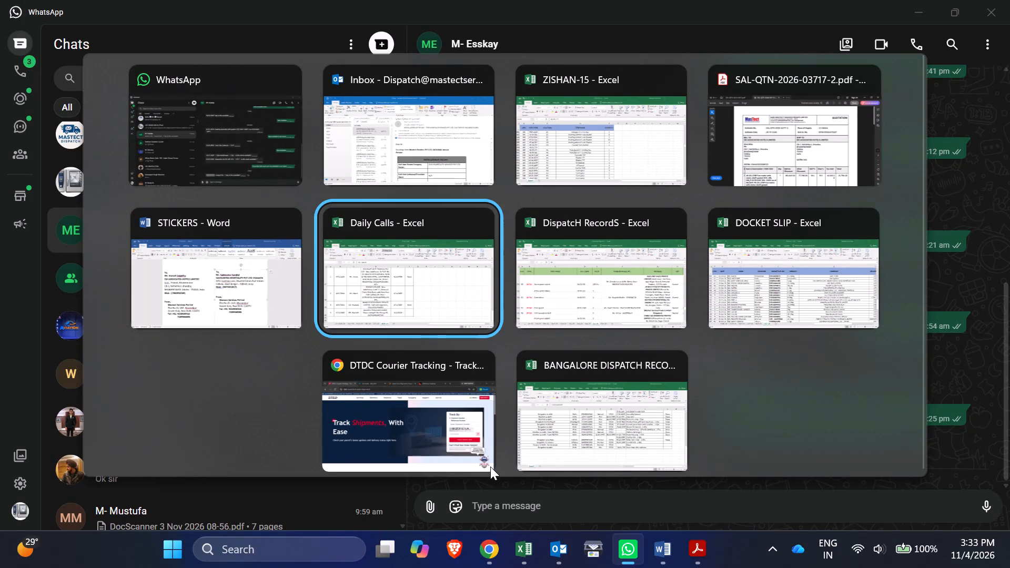
{"action": "key", "text": "alt+Up"}
{"action": "key", "text": "alt+Right"}
{"action": "key", "text": "ctrl+f"}
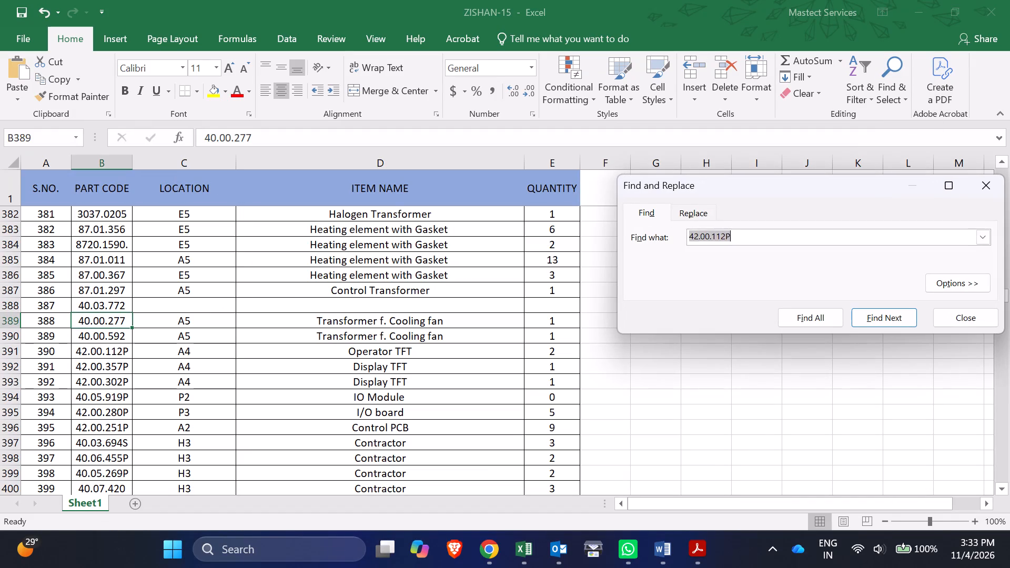
{"action": "key", "text": "BackSpace"}
{"action": "key", "text": "ctrl+v"}
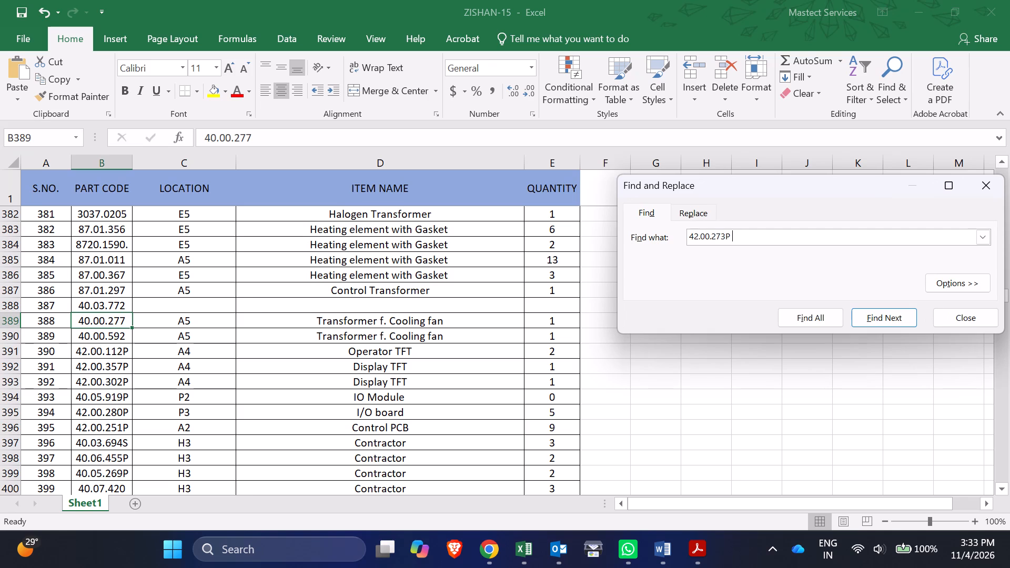
{"action": "key", "text": "Return"}
{"action": "key", "text": "Return"}
{"action": "key", "text": "BackSpace"}
{"action": "key", "text": "Return"}
{"action": "key", "text": "Return"}
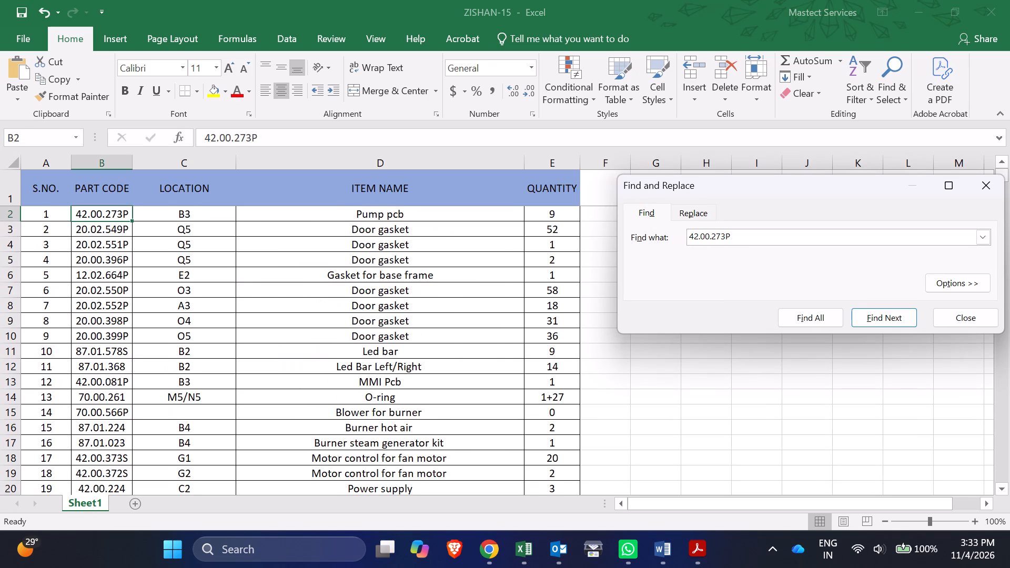
Repeat the search for 42.00.273P to check the sheet for further entries of that part code, and close the search.
{"action": "key", "text": "Return"}
{"action": "key", "text": "Return"}
{"action": "key", "text": "Return"}
{"action": "key", "text": "Return"}
{"action": "key", "text": "Return"}
{"action": "key", "text": "Return"}
{"action": "key", "text": "Return"}
{"action": "key", "text": "Return"}
{"action": "key", "text": "Return"}
{"action": "left_click", "coordinate": [999, 182]}
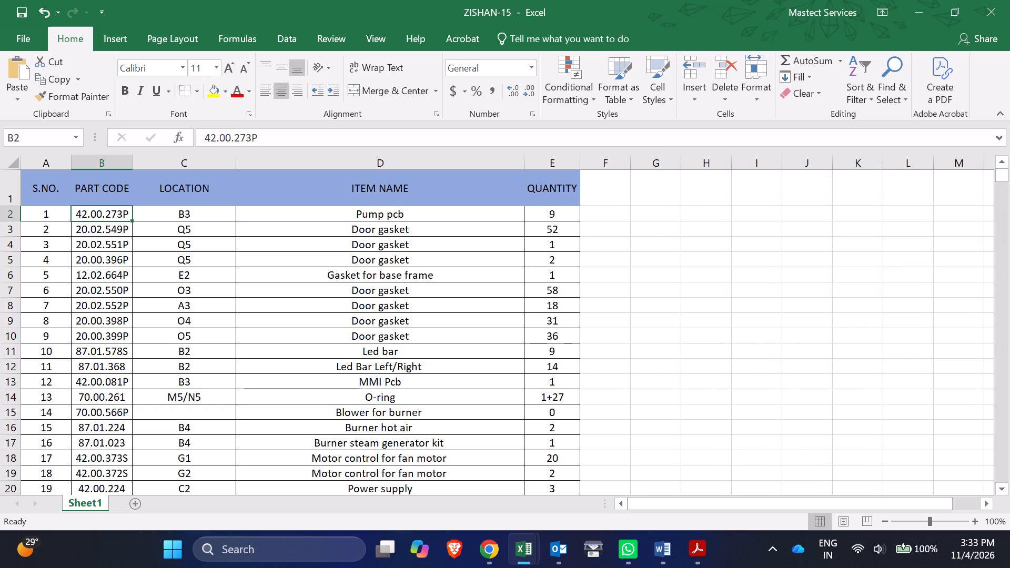
Save the workbook, leaving the part code cell of the first item, Pump pcb, selected.
{"action": "left_click", "coordinate": [264, 215]}
{"action": "key", "text": "ctrl+s"}
{"action": "key", "text": "ctrl+s"}
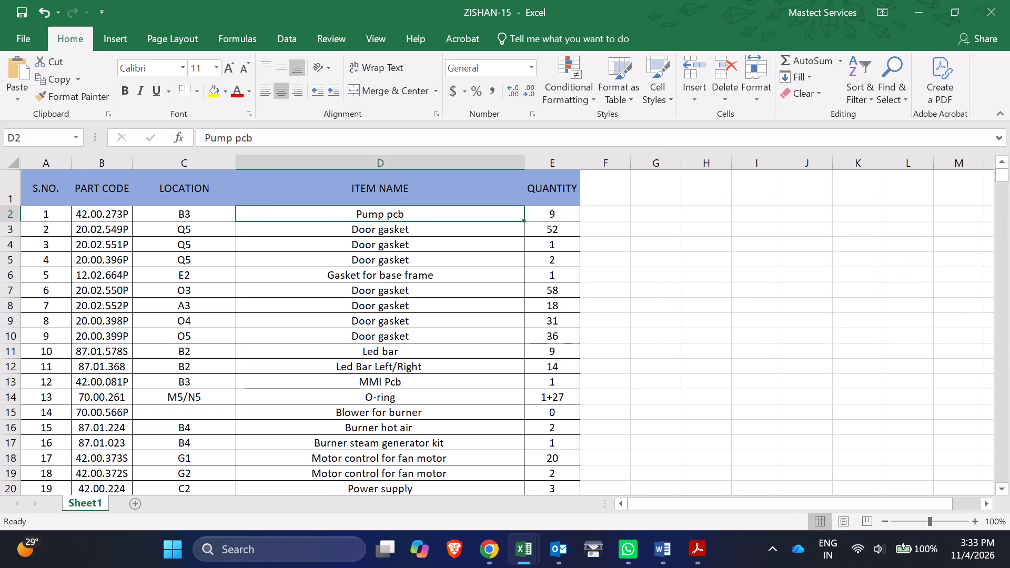
{"action": "left_click", "coordinate": [120, 216]}
{"action": "key", "text": "ctrl+s"}
{"action": "key", "text": "ctrl+s"}
{"action": "key", "text": "ctrl+s"}
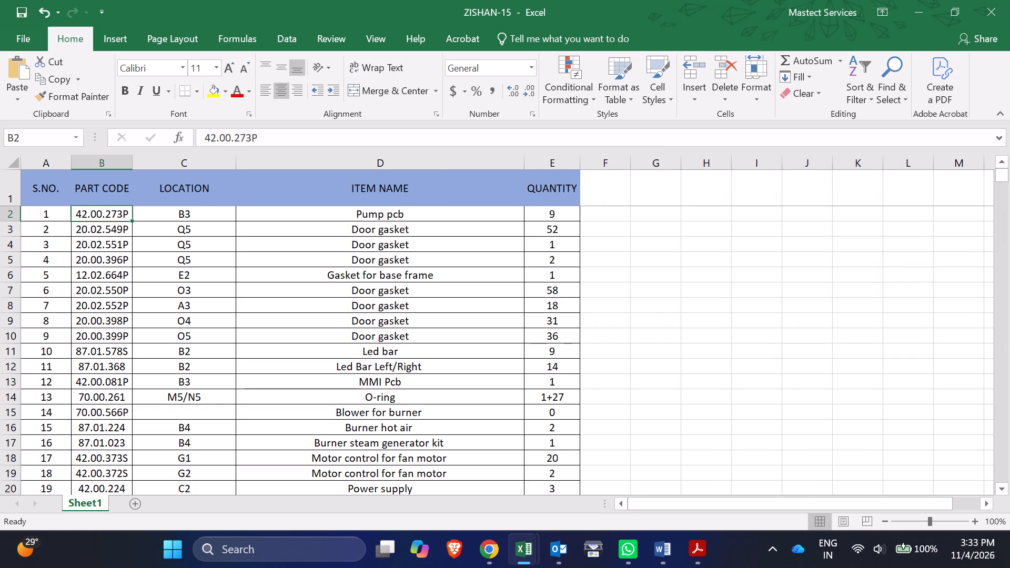
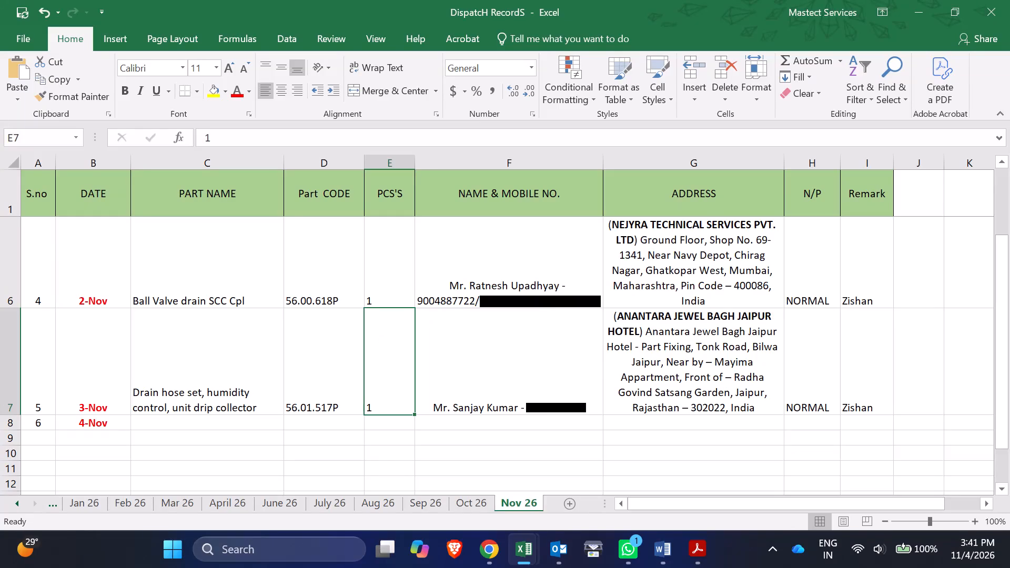
Switch from the dispatch records to the ZISHAN-15 parts inventory workbook and save it.
{"action": "key", "text": "alt+Tab"}
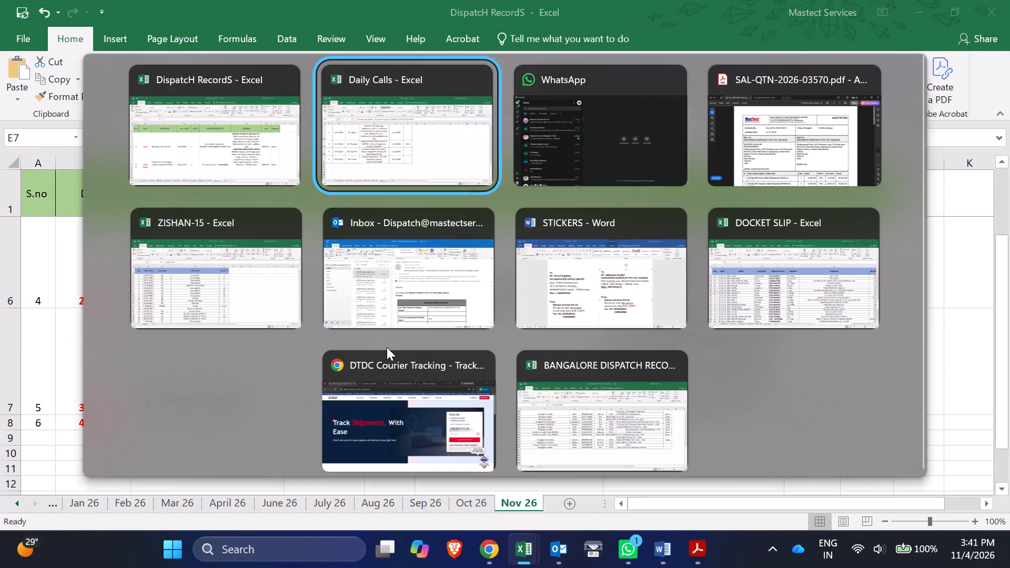
{"action": "key", "text": "alt+Tab"}
{"action": "key", "text": "alt+Tab"}
{"action": "key", "text": "alt+Tab"}
{"action": "key", "text": "alt+Down"}
{"action": "key", "text": "alt+Left"}
{"action": "key", "text": "alt+Left"}
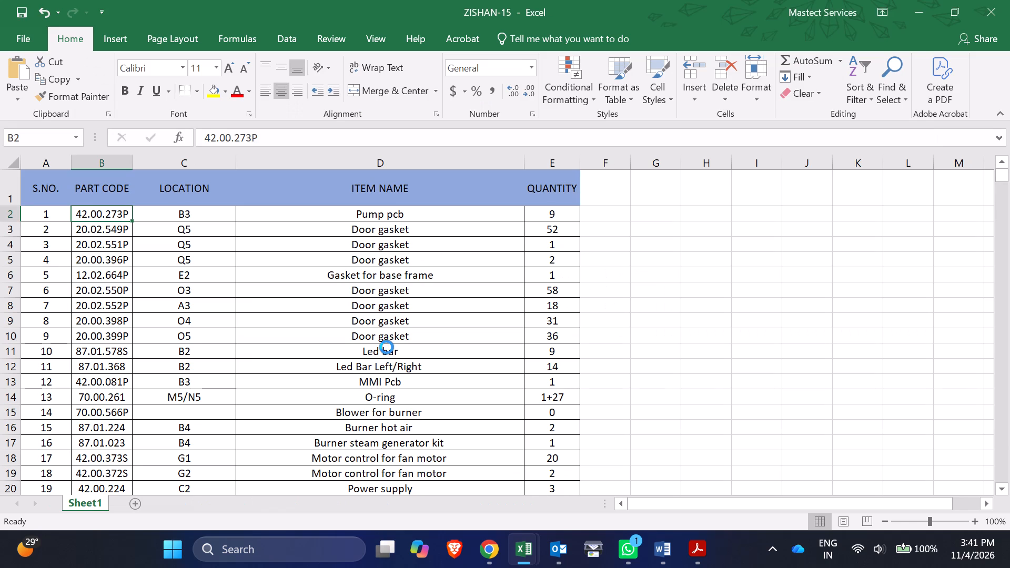
{"action": "key", "text": "ctrl+s"}
{"action": "key", "text": "ctrl+s"}
{"action": "key", "text": "ctrl+s"}
{"action": "key", "text": "ctrl+s"}
{"action": "key", "text": "ctrl+s"}
{"action": "key", "text": "ctrl+s"}
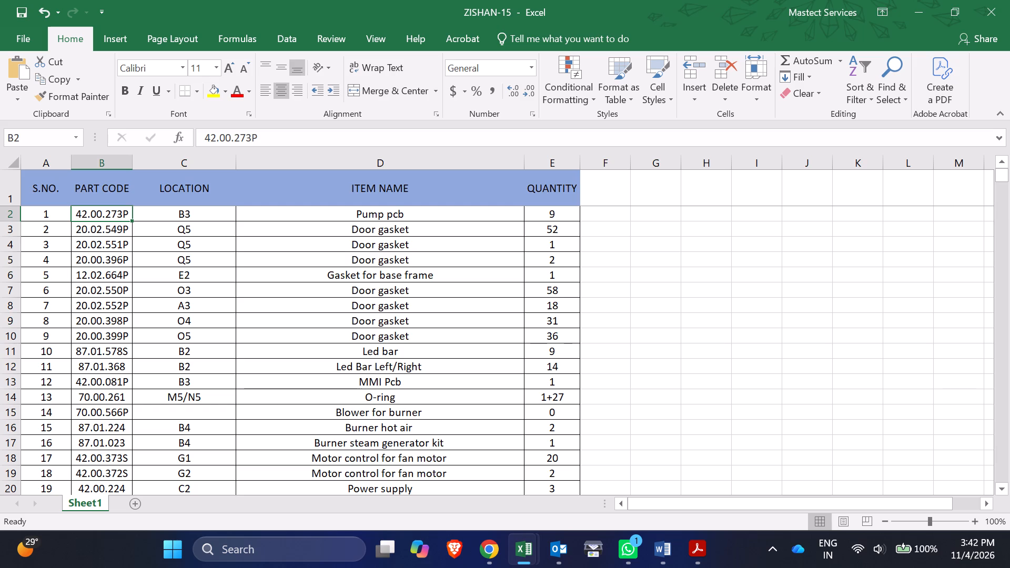
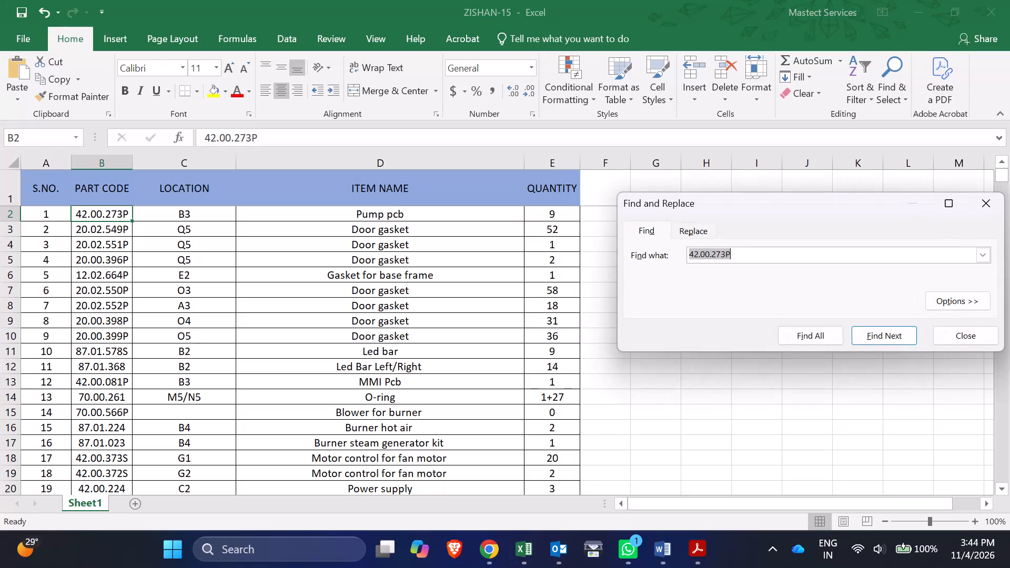
Find part code 40.06.808P in the inventory sheet and select its location cell to check the stock.
{"action": "key", "text": "BackSpace"}
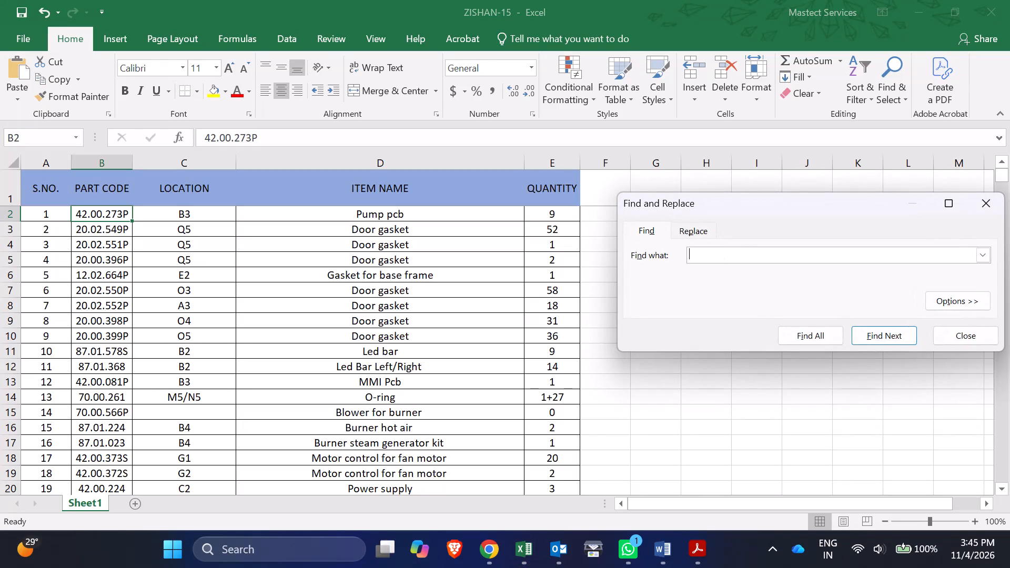
{"action": "type", "text": "40.0"}
{"action": "type", "text": "6."}
{"action": "type", "text": "808"}
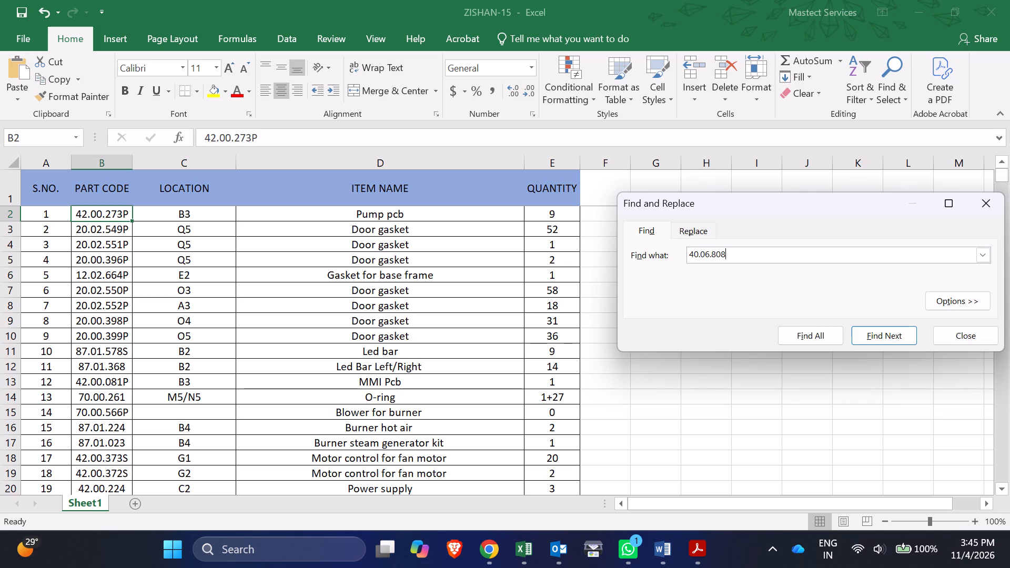
{"action": "key", "text": "shift+p"}
{"action": "key", "text": "Return"}
{"action": "key", "text": "Return"}
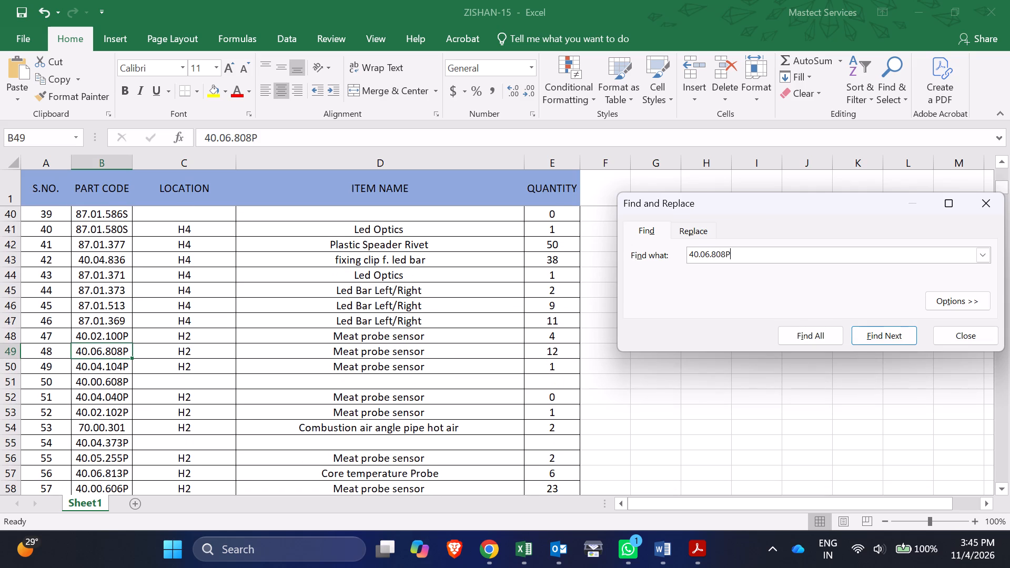
{"action": "left_click", "coordinate": [206, 351]}
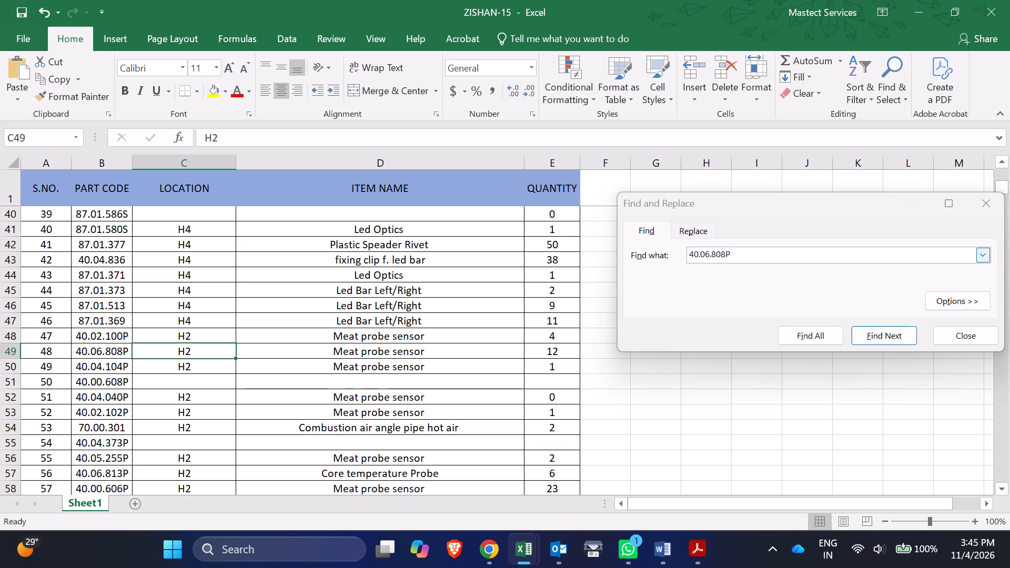
Search the inventory for part code 87.01.549S and select its location cell to check the stock.
{"action": "double_click", "coordinate": [738, 255]}
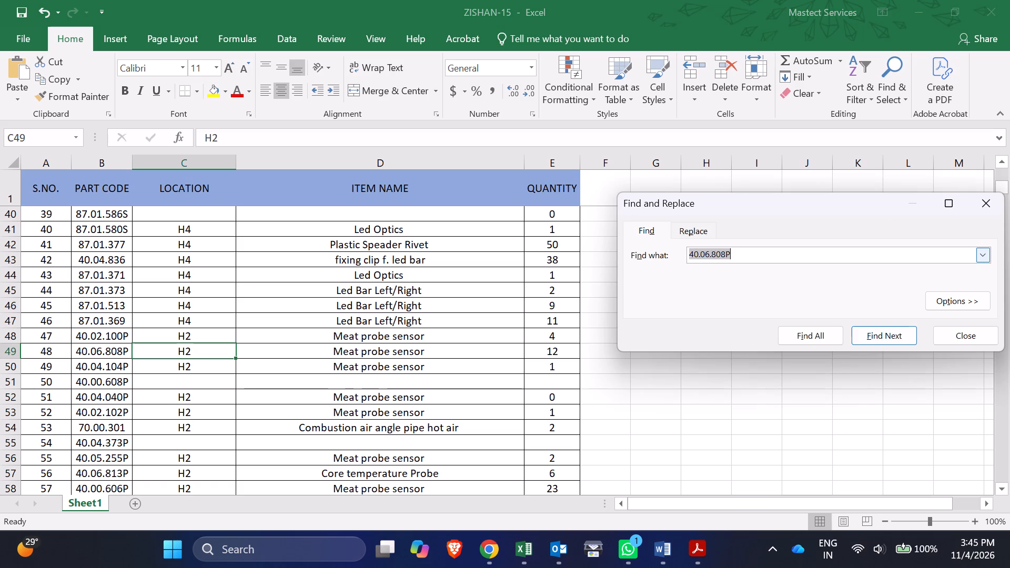
{"action": "key", "text": "BackSpace"}
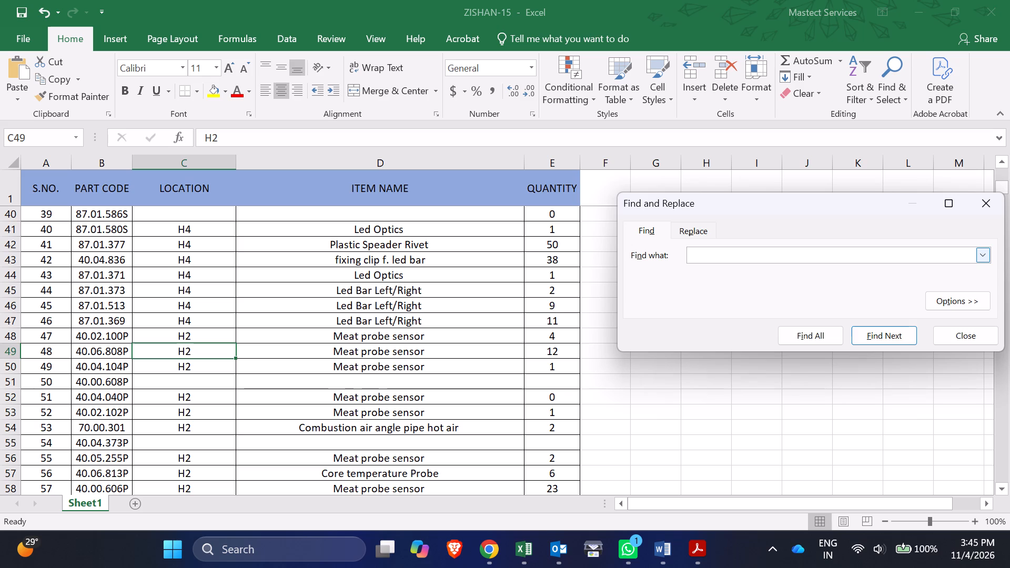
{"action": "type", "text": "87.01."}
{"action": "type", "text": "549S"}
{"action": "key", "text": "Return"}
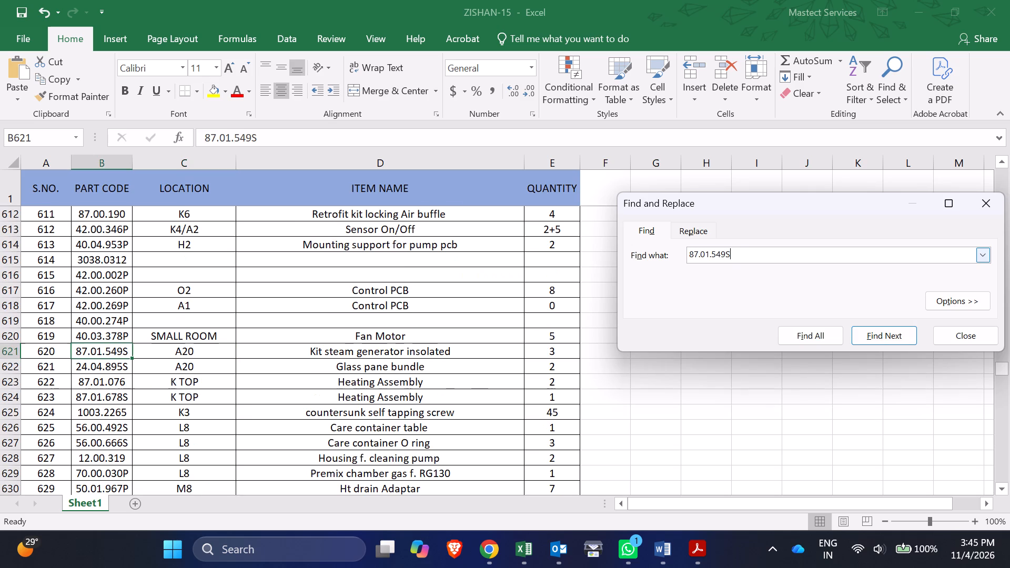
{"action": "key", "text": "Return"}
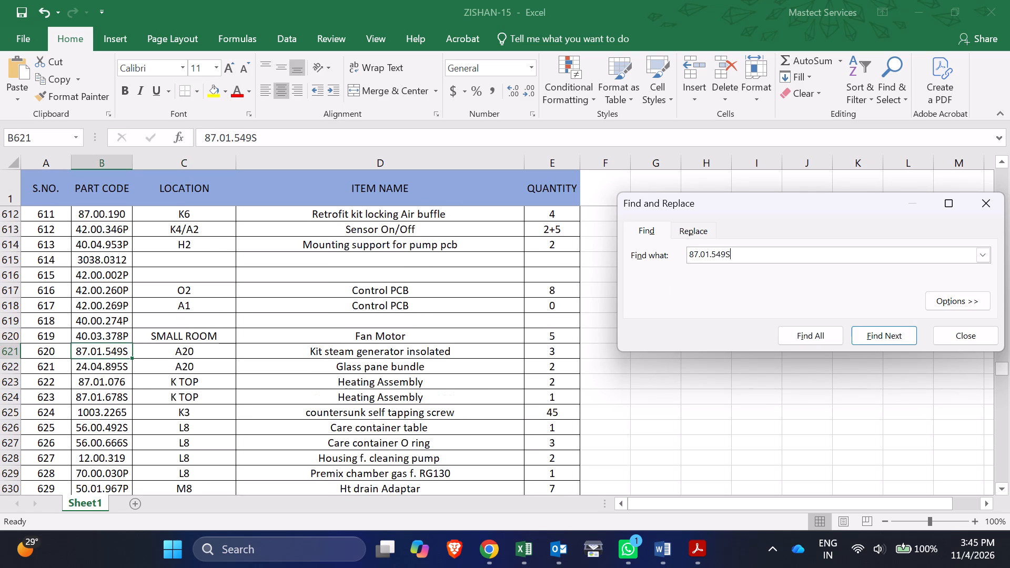
{"action": "left_click", "coordinate": [194, 349]}
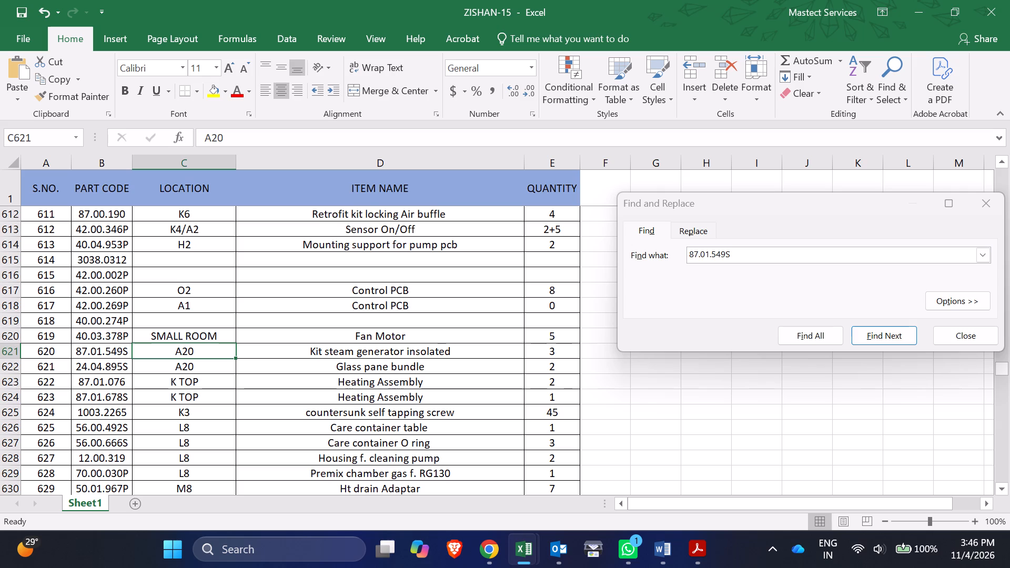
Search the inventory for part code 40.06.813P and select its location cell to check the stock.
{"action": "double_click", "coordinate": [744, 252]}
{"action": "key", "text": "BackSpace"}
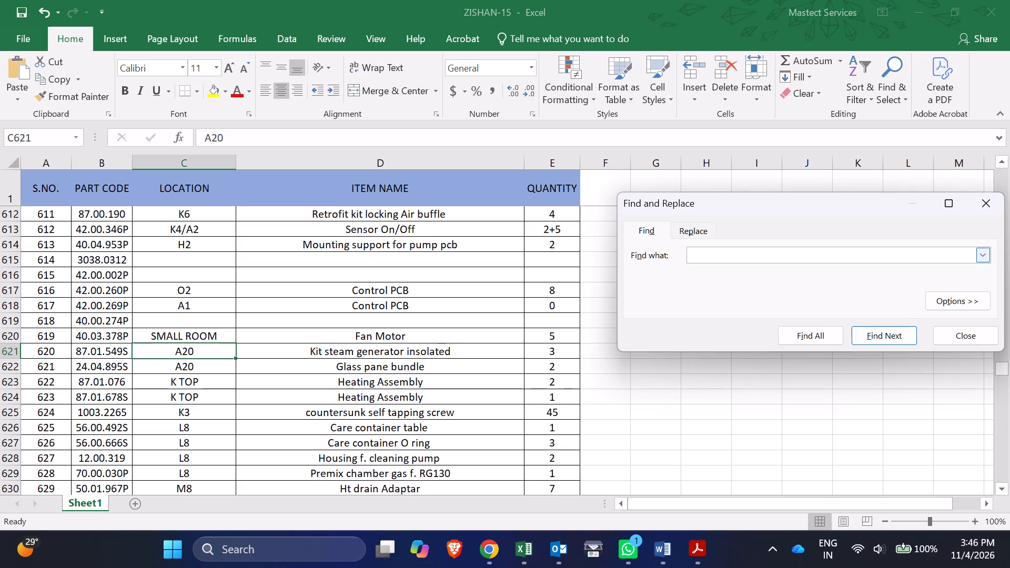
{"action": "type", "text": "10"}
{"action": "key", "text": "BackSpace"}
{"action": "key", "text": "BackSpace"}
{"action": "key", "text": "BackSpace"}
{"action": "type", "text": "40."}
{"action": "type", "text": "06."}
{"action": "type", "text": "813"}
{"action": "key", "text": "shift+p"}
{"action": "key", "text": "Return"}
{"action": "key", "text": "Return"}
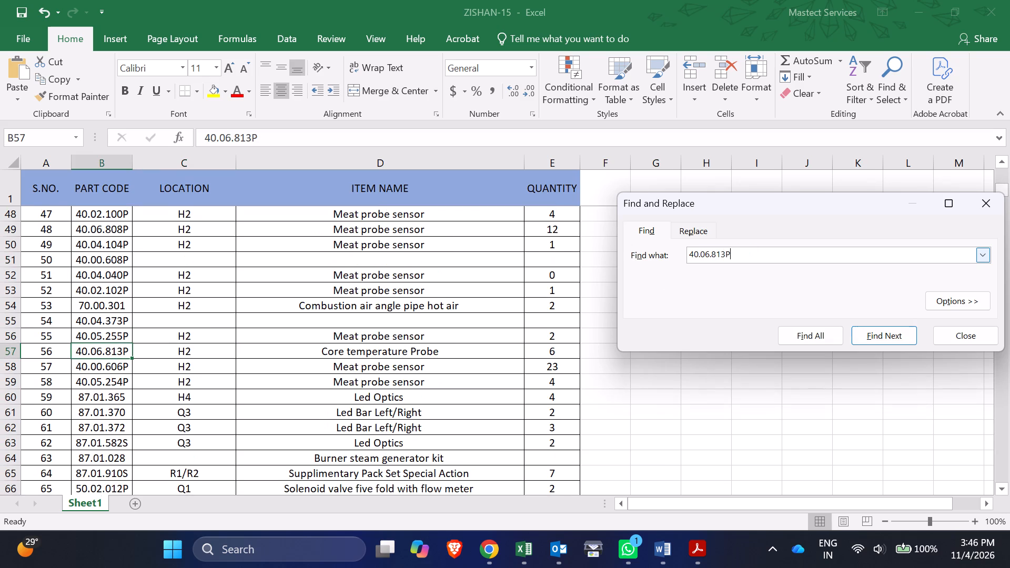
{"action": "left_click", "coordinate": [161, 351]}
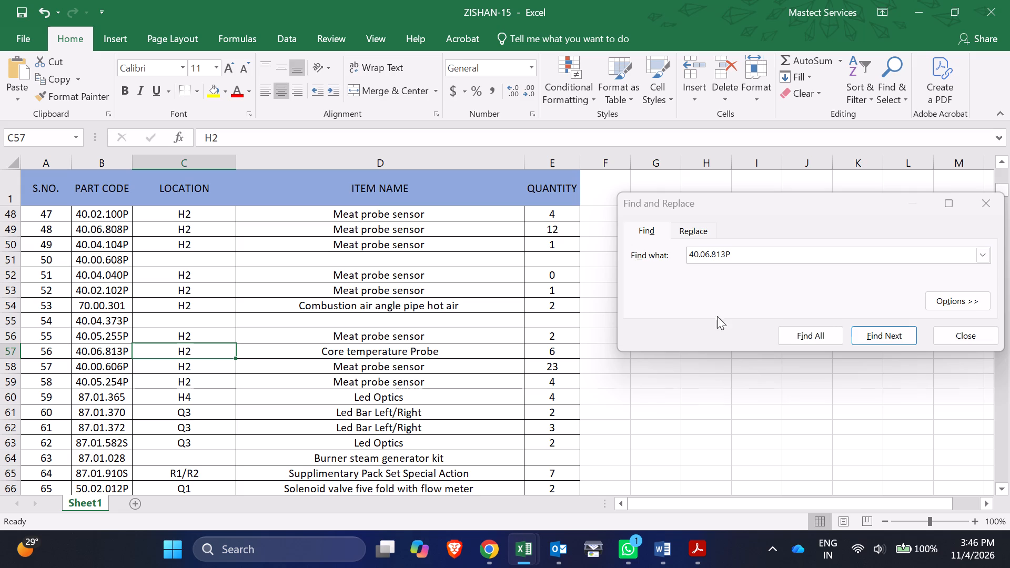
Look up part code 40.06.131P in the inventory and check its location, item name and quantity.
{"action": "double_click", "coordinate": [772, 251]}
{"action": "key", "text": "BackSpace"}
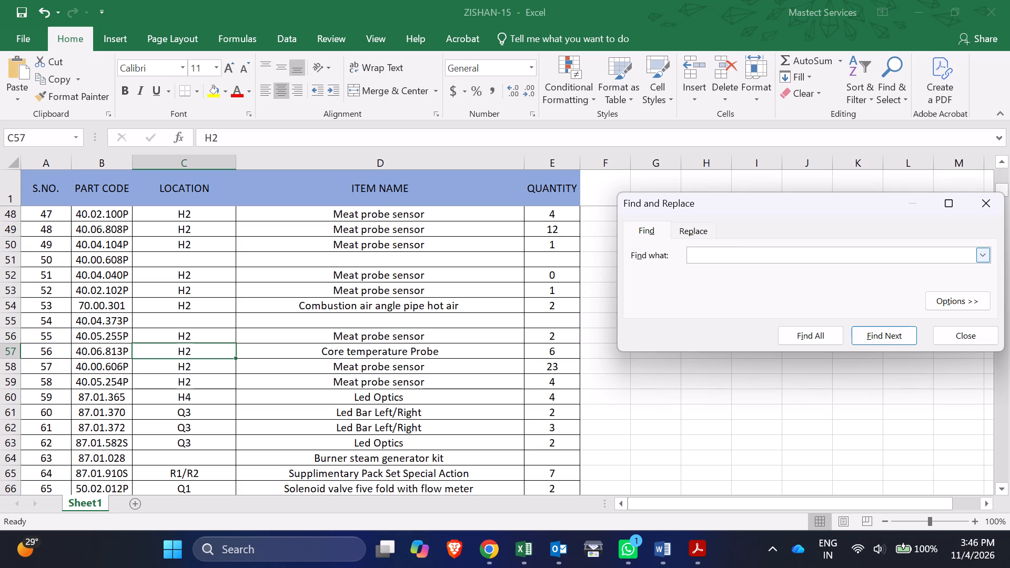
{"action": "type", "text": "40.06."}
{"action": "type", "text": "131"}
{"action": "key", "text": "shift+p"}
{"action": "key", "text": "Return"}
{"action": "key", "text": "Return"}
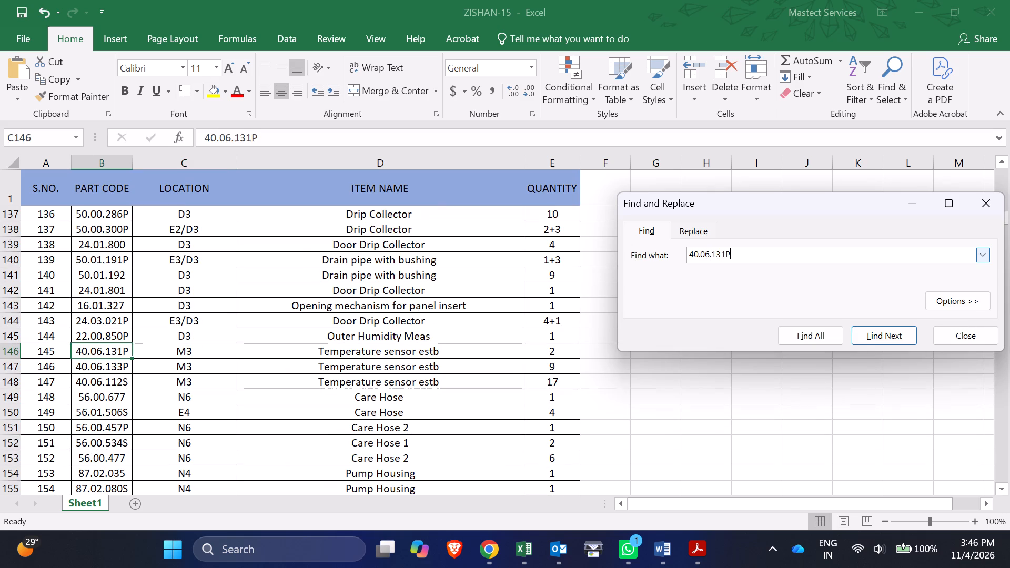
{"action": "key", "text": "Right"}
{"action": "key", "text": "Right"}
{"action": "left_click", "coordinate": [219, 351]}
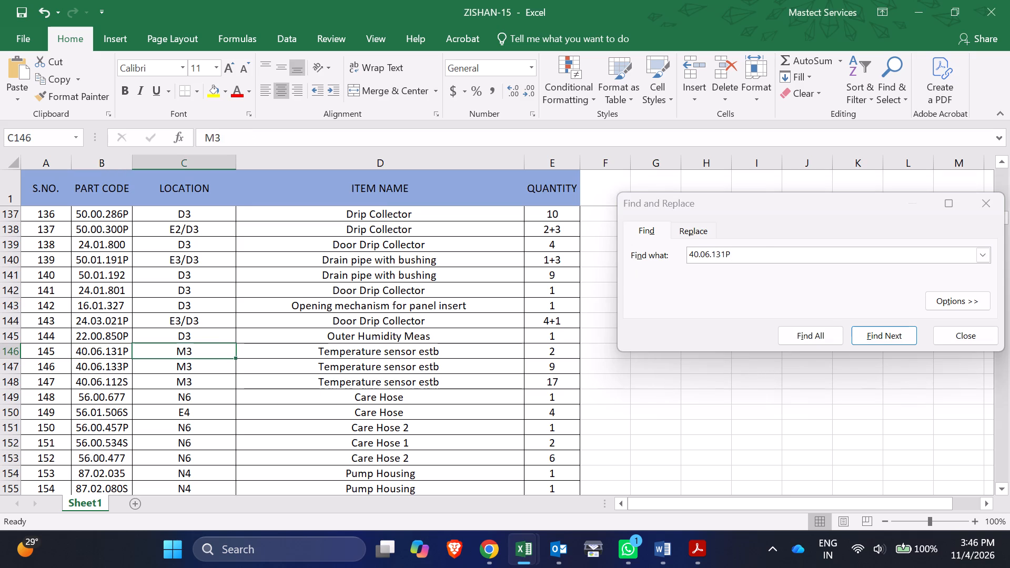
{"action": "key", "text": "Right"}
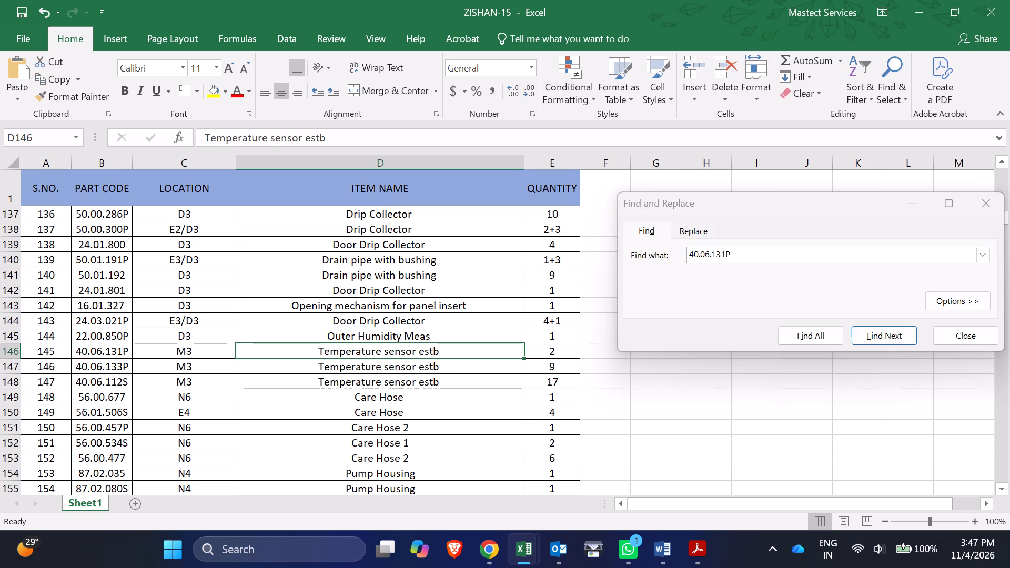
Search the inventory for part code 20.02.550 to check its location and quantity.
{"action": "double_click", "coordinate": [765, 260]}
{"action": "key", "text": "BackSpace"}
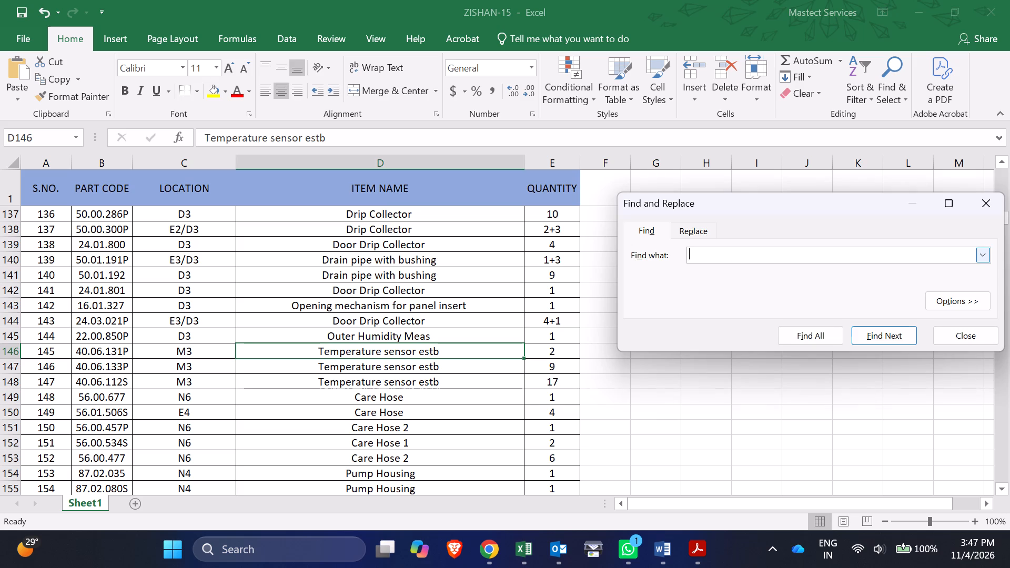
{"action": "type", "text": "20.0"}
{"action": "type", "text": "2.54"}
{"action": "key", "text": "BackSpace"}
{"action": "key", "text": "5"}
{"action": "key", "text": "0"}
{"action": "key", "text": "Return"}
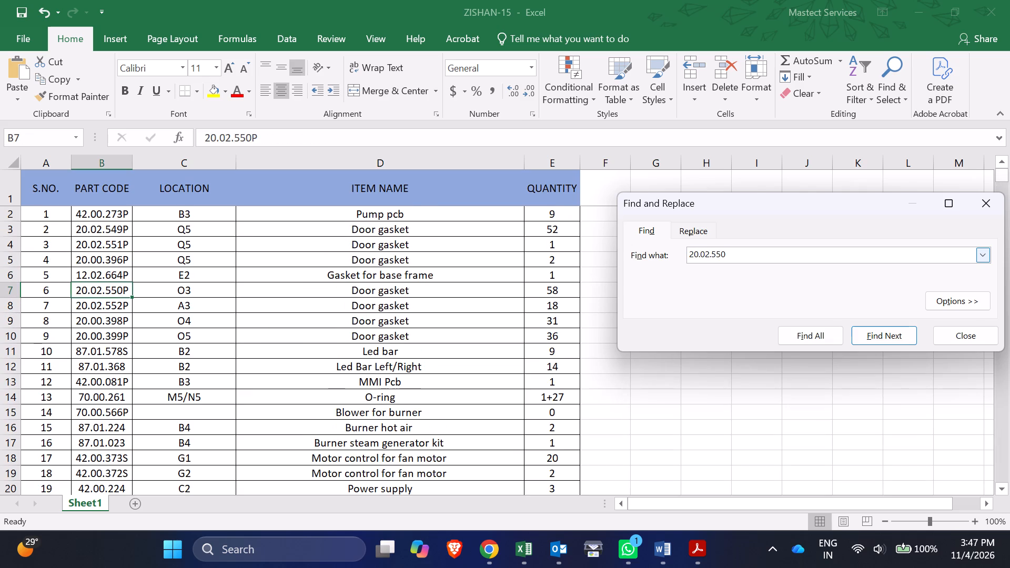
{"action": "key", "text": "Return"}
{"action": "key", "text": "Return"}
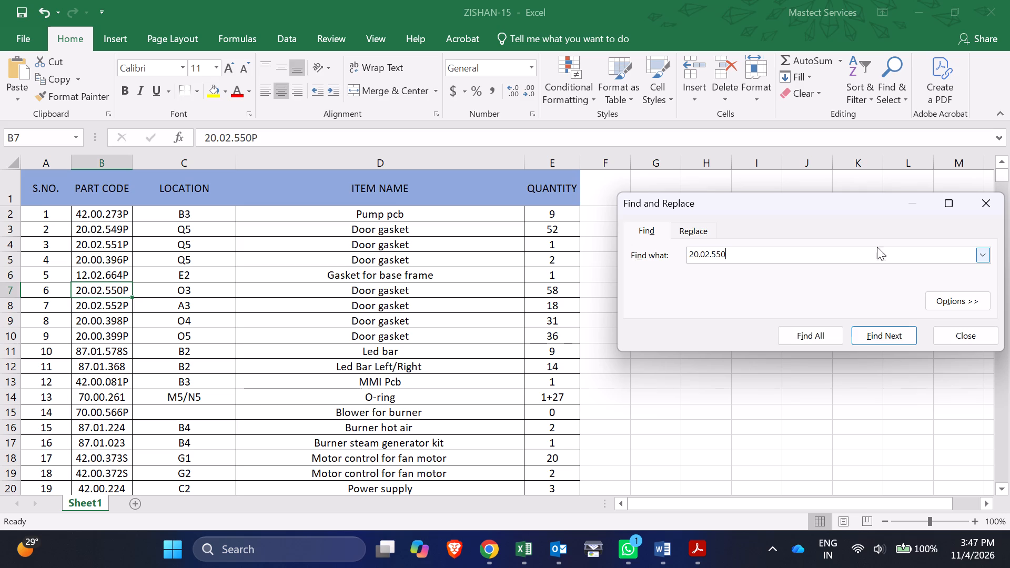
Search the inventory for part code 24.04.211P to check its location and quantity.
{"action": "double_click", "coordinate": [916, 258]}
{"action": "key", "text": "BackSpace"}
{"action": "type", "text": "24."}
{"action": "type", "text": "04."}
{"action": "type", "text": "211"}
{"action": "key", "text": "shift+p"}
{"action": "key", "text": "Return"}
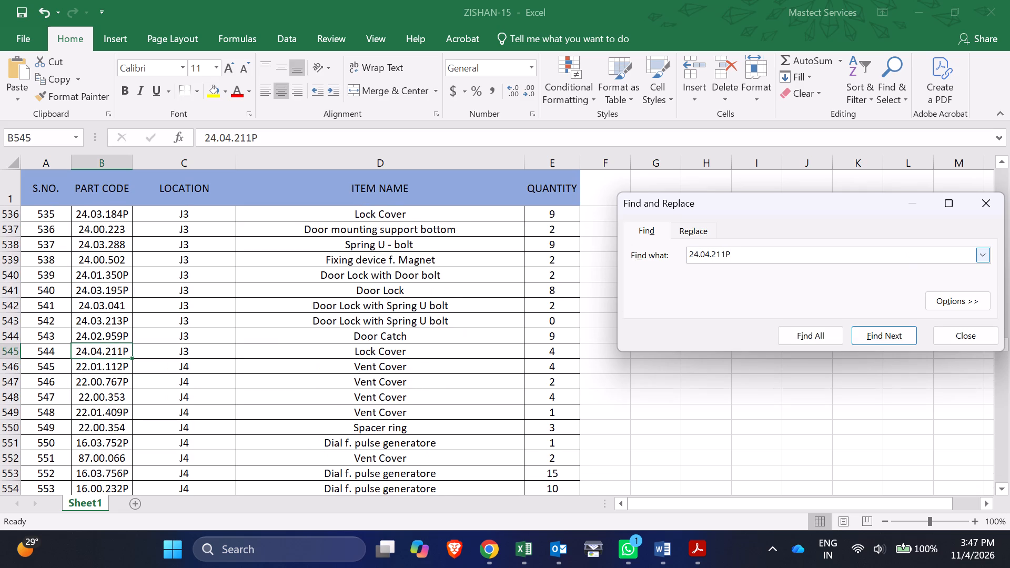
{"action": "key", "text": "Return"}
{"action": "key", "text": "Return"}
{"action": "key", "text": "Return"}
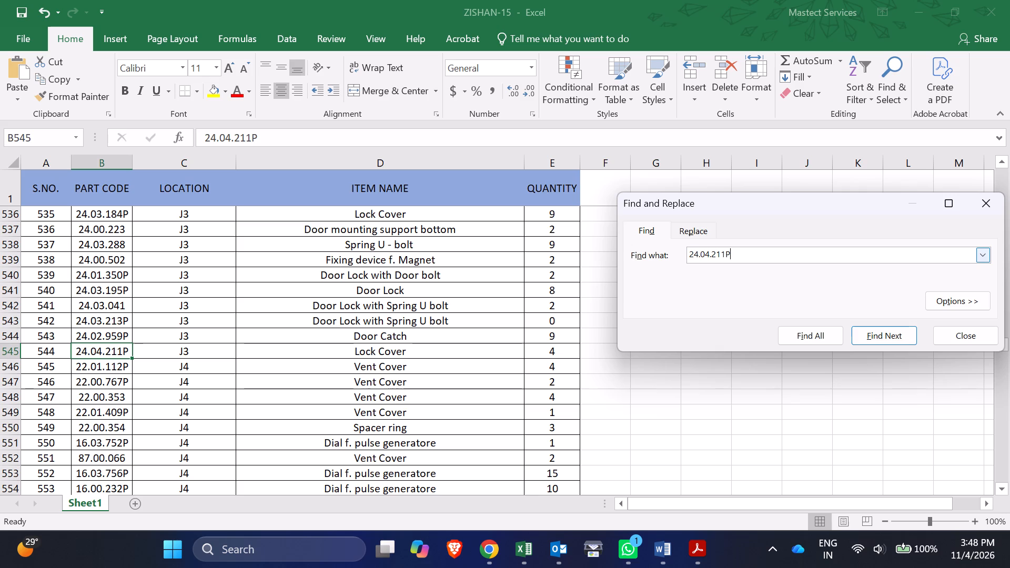
Search the inventory for part code 16.03.987P to check its location and quantity.
{"action": "double_click", "coordinate": [916, 258]}
{"action": "key", "text": "BackSpace"}
{"action": "type", "text": "15"}
{"action": "key", "text": "BackSpace"}
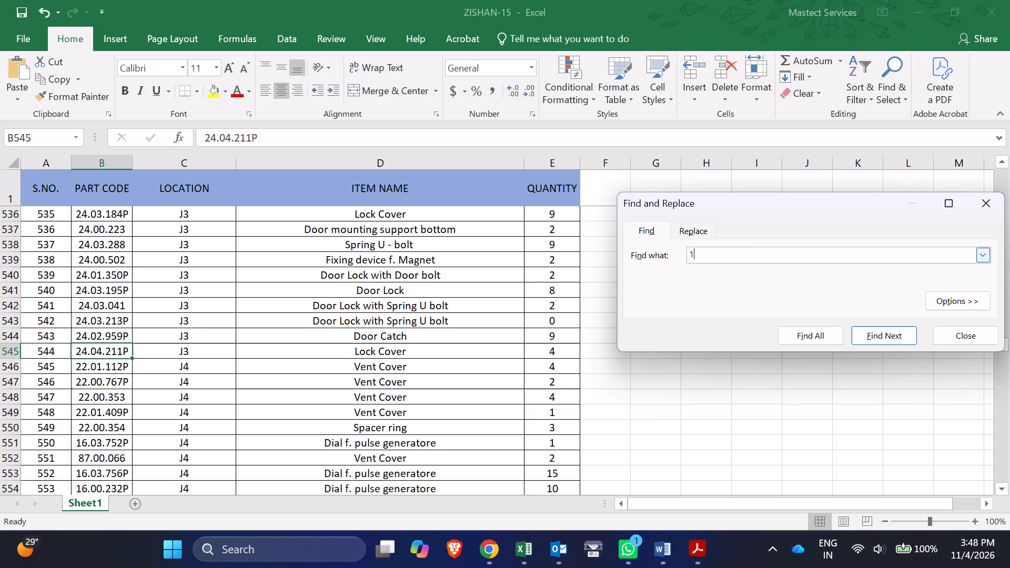
{"action": "type", "text": "6."}
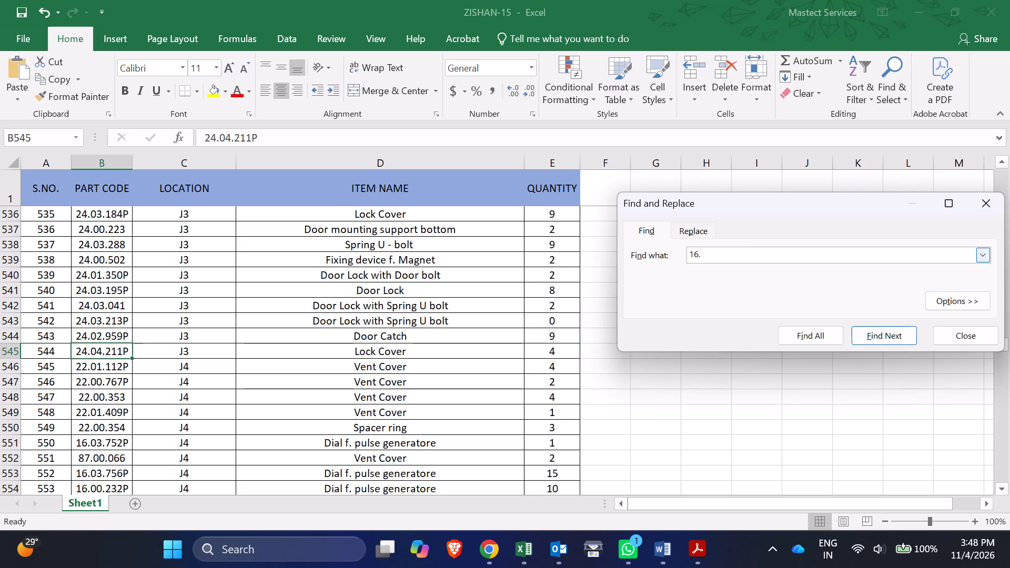
{"action": "type", "text": "03."}
{"action": "type", "text": "987"}
{"action": "key", "text": "shift+p"}
{"action": "key", "text": "Return"}
{"action": "key", "text": "Return"}
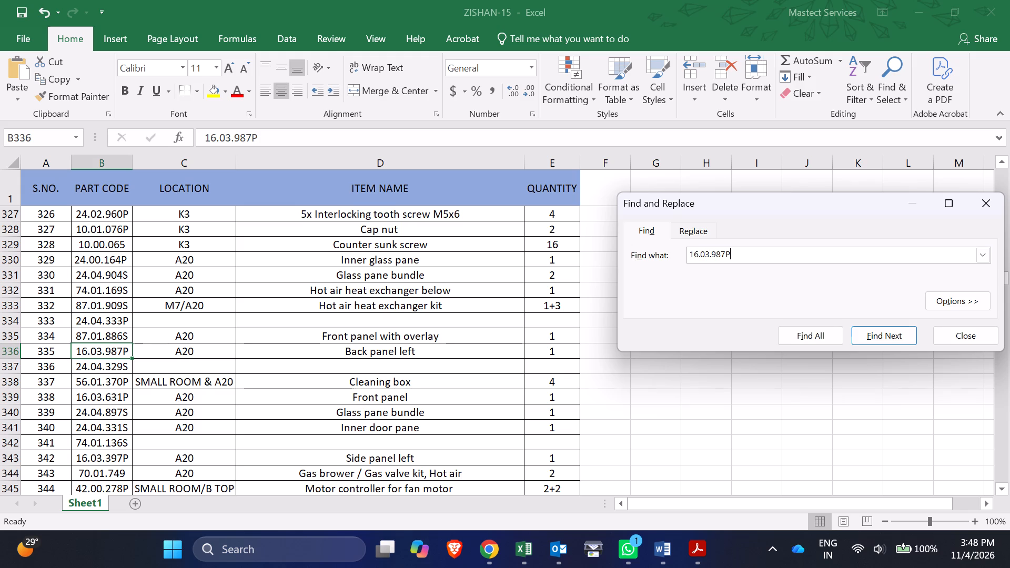
Search the inventory for part code 56.01.491P and select its location cell to check the stock.
{"action": "double_click", "coordinate": [740, 248]}
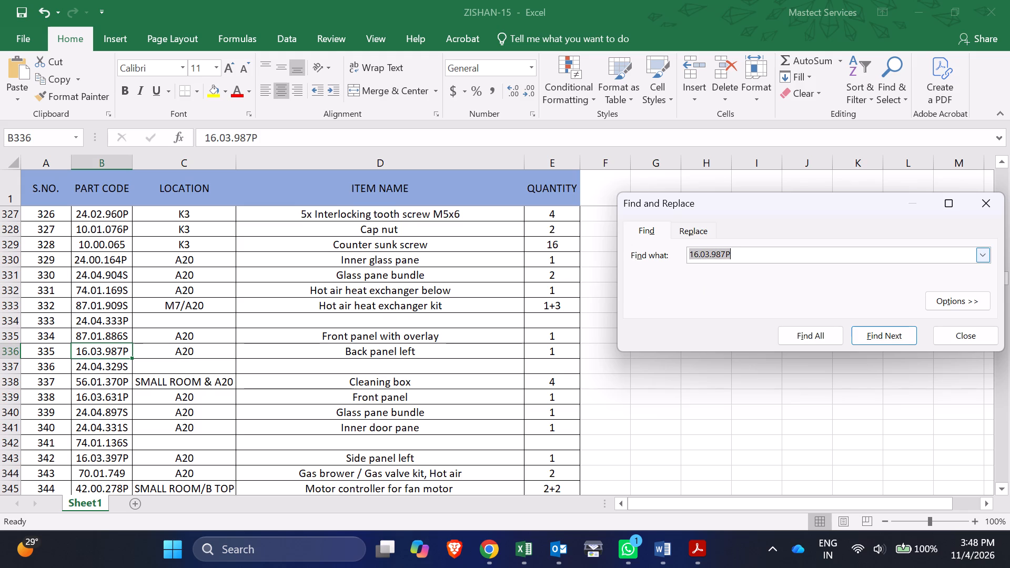
{"action": "key", "text": "BackSpace"}
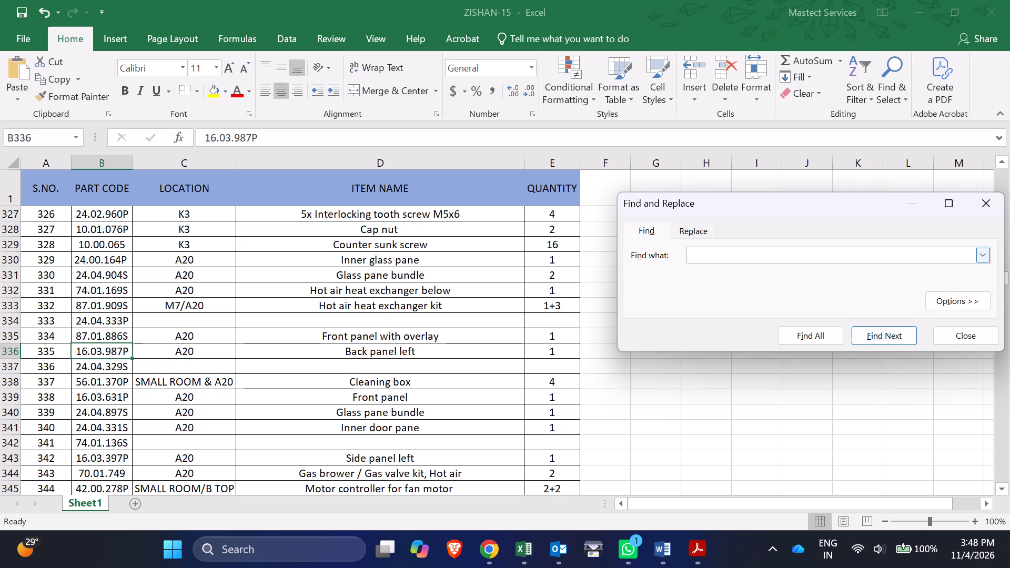
{"action": "type", "text": "56.01."}
{"action": "type", "text": "48"}
{"action": "key", "text": "BackSpace"}
{"action": "type", "text": "91"}
{"action": "key", "text": "shift+p"}
{"action": "key", "text": "Return"}
{"action": "key", "text": "Return"}
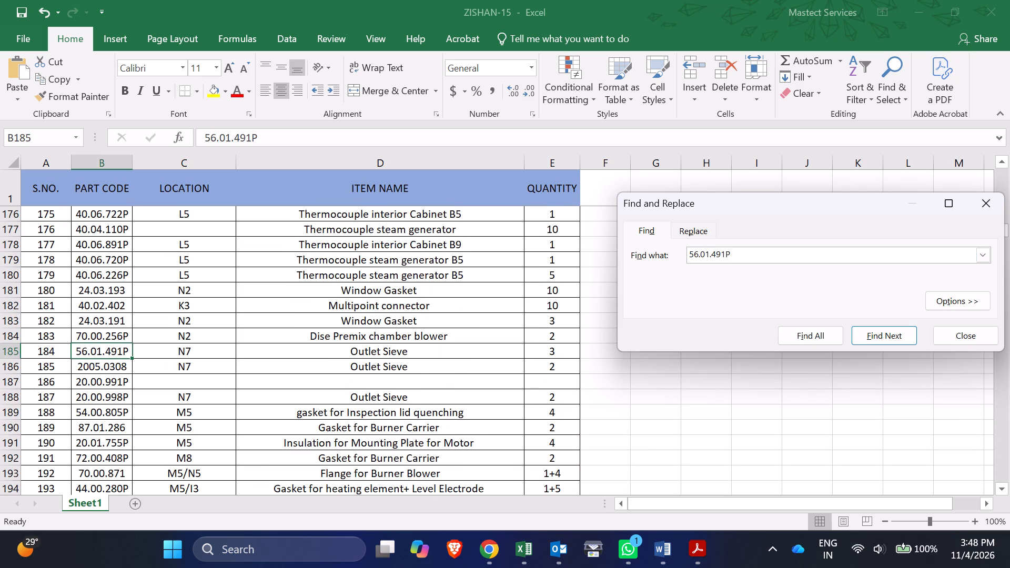
{"action": "left_click", "coordinate": [170, 352]}
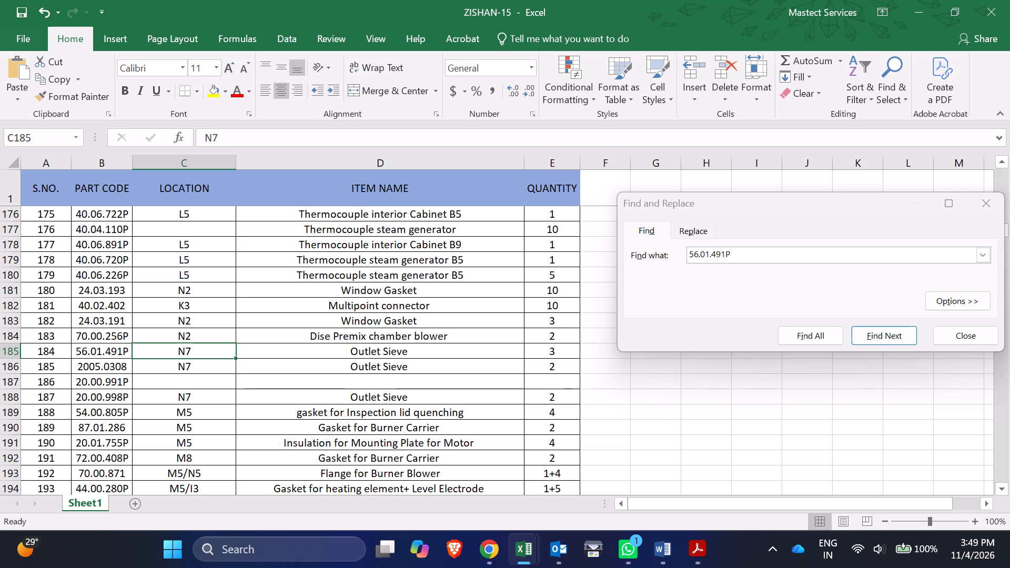
Clear the previous search term to look up part code 16.04.110P in the inventory.
{"action": "double_click", "coordinate": [872, 255]}
{"action": "key", "text": "BackSpace"}
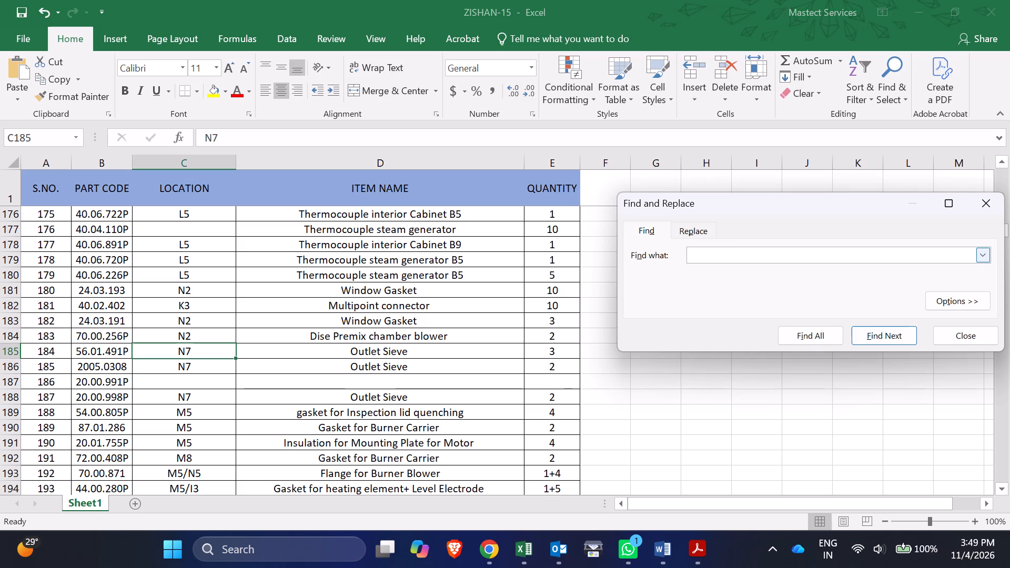
Search the inventory for part code 56.01.429P and select its location cell to check the stock.
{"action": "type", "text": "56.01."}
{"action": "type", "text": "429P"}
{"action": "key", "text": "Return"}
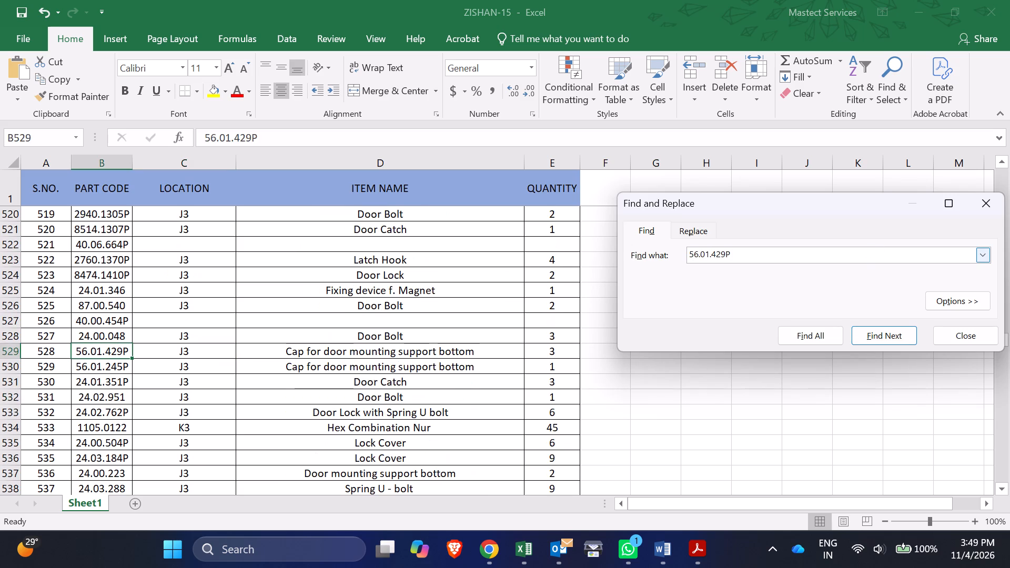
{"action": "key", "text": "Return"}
{"action": "left_click", "coordinate": [200, 352]}
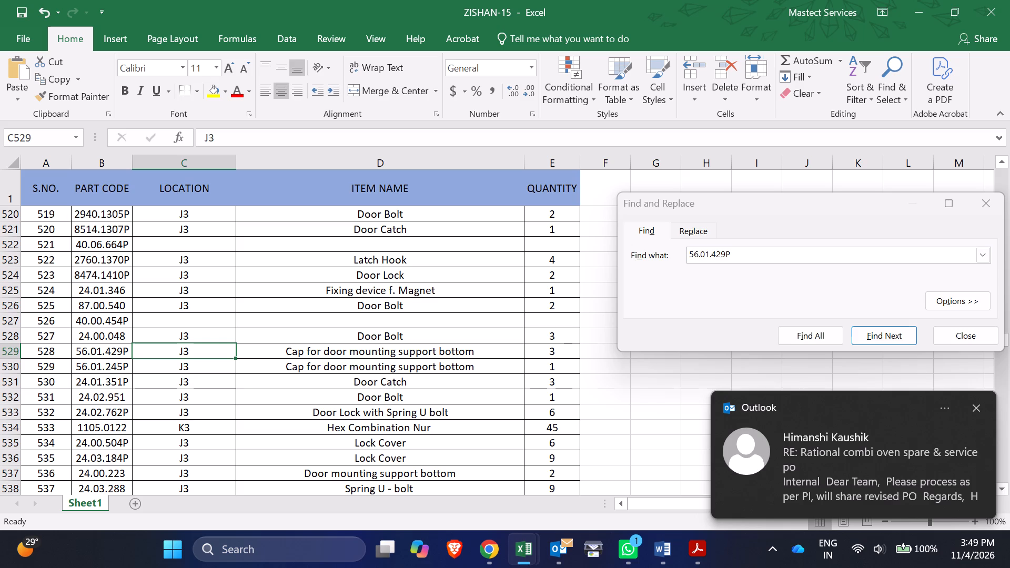
Search the inventory for part code 16.04.110P and select its location cell to check the stock.
{"action": "double_click", "coordinate": [772, 259]}
{"action": "key", "text": "BackSpace"}
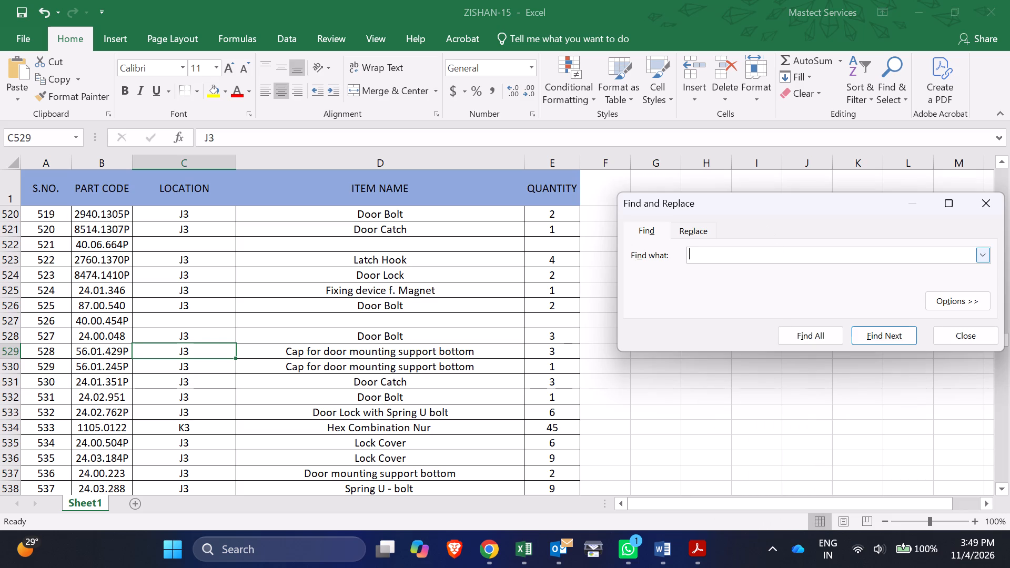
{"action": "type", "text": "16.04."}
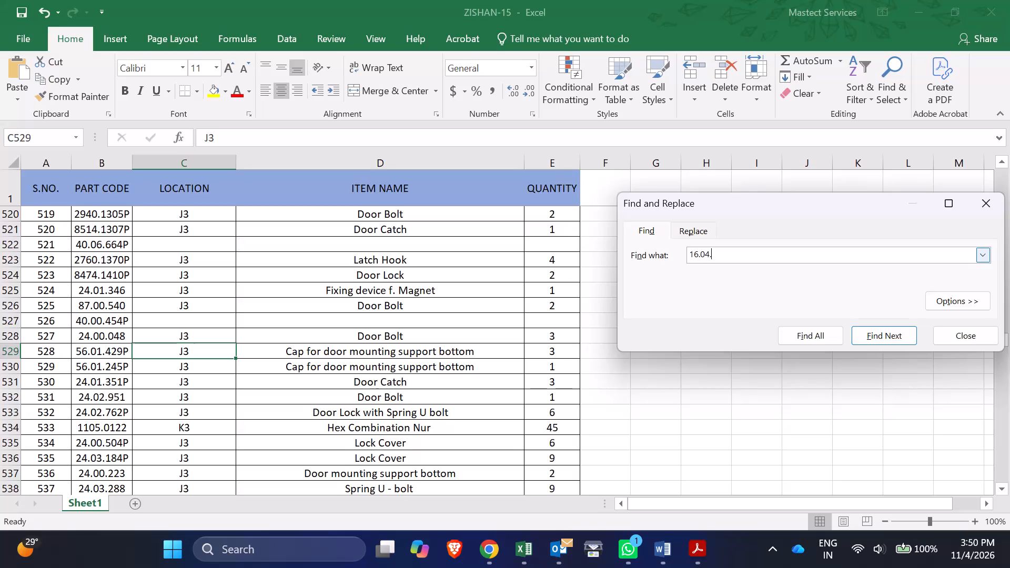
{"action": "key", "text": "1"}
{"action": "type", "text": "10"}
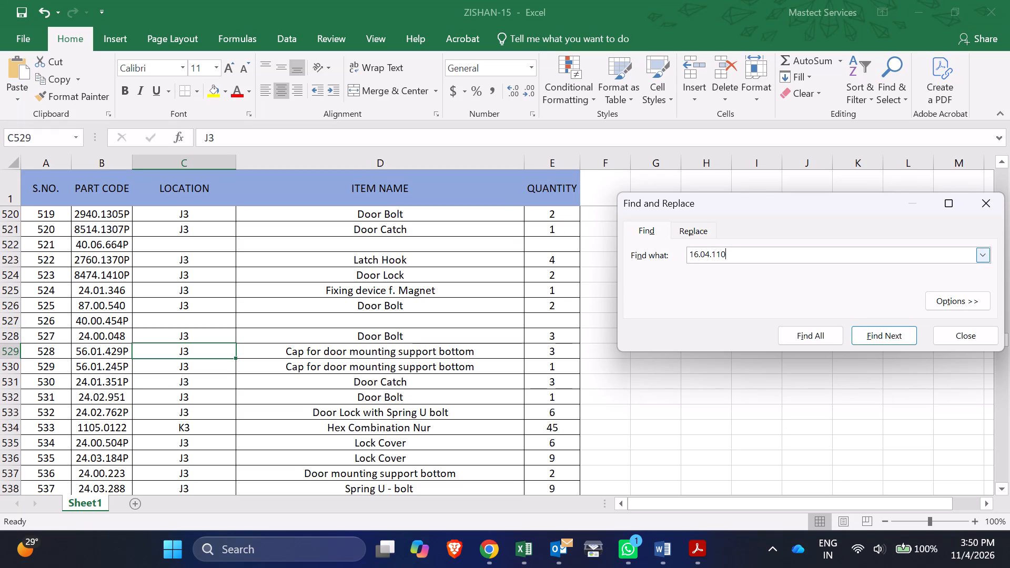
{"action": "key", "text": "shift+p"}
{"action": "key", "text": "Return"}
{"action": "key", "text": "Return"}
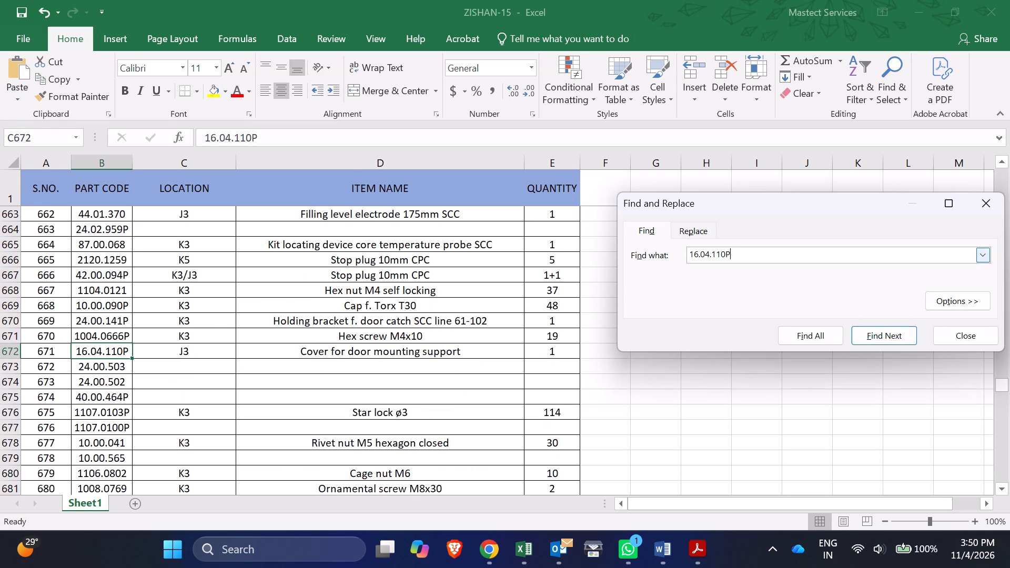
{"action": "left_click", "coordinate": [196, 351]}
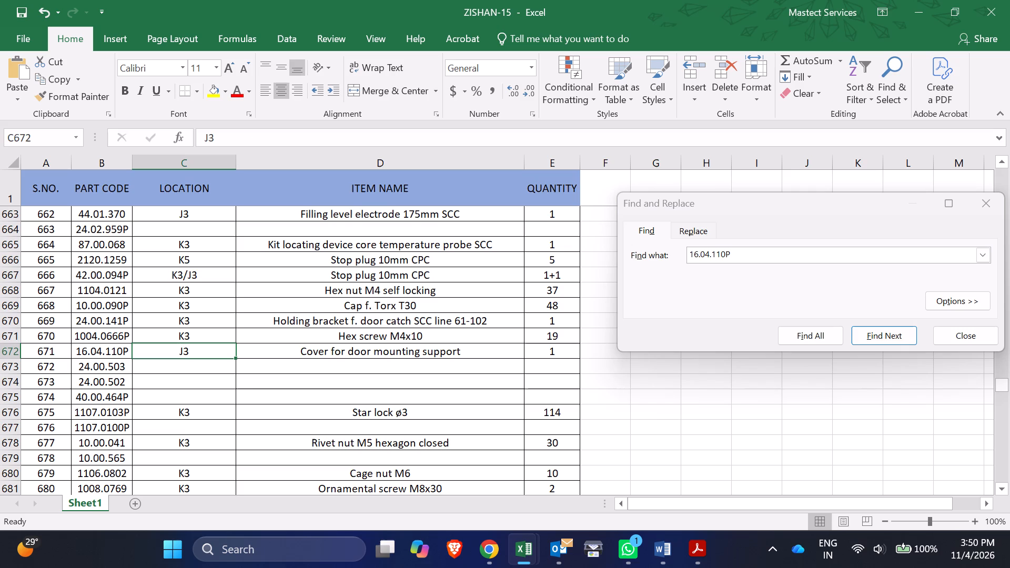
Search the inventory for part code 22.00.578P to check its location and quantity.
{"action": "double_click", "coordinate": [753, 256]}
{"action": "key", "text": "BackSpace"}
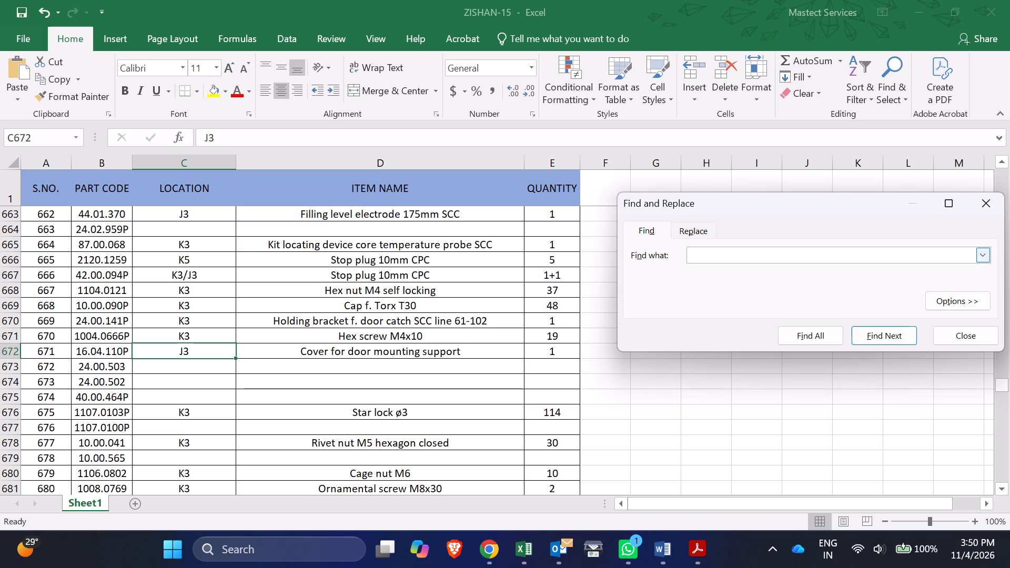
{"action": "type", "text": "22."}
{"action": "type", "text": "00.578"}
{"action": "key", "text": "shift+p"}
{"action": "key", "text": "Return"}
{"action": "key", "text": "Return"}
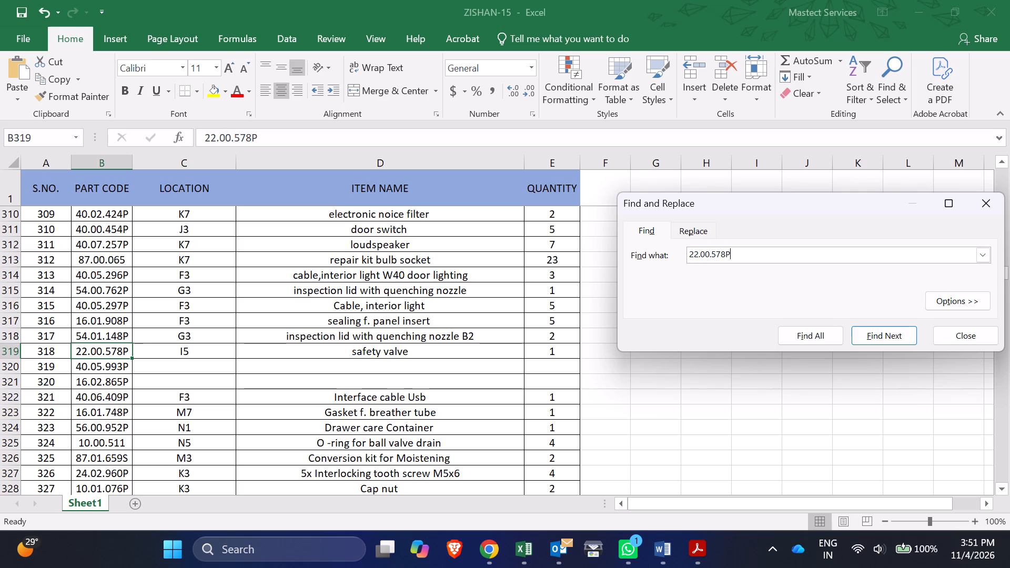
Search the inventory for part code 2039.0331P and select its location cell to check the stock.
{"action": "double_click", "coordinate": [783, 251]}
{"action": "key", "text": "BackSpace"}
{"action": "type", "text": "2030"}
{"action": "key", "text": "BackSpace"}
{"action": "key", "text": "8"}
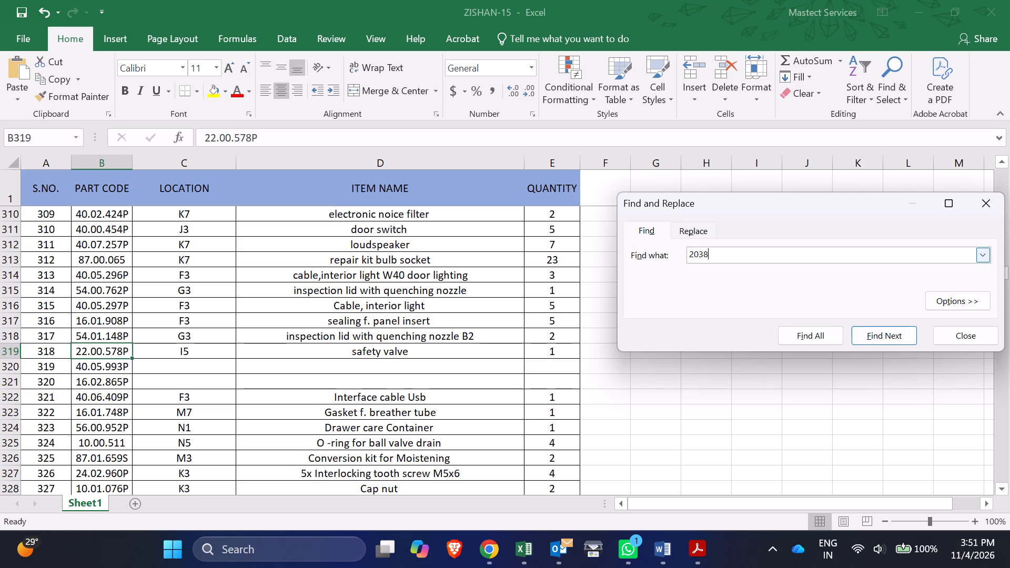
{"action": "key", "text": "BackSpace"}
{"action": "key", "text": "9"}
{"action": "type", "text": ".0331P"}
{"action": "key", "text": "Return"}
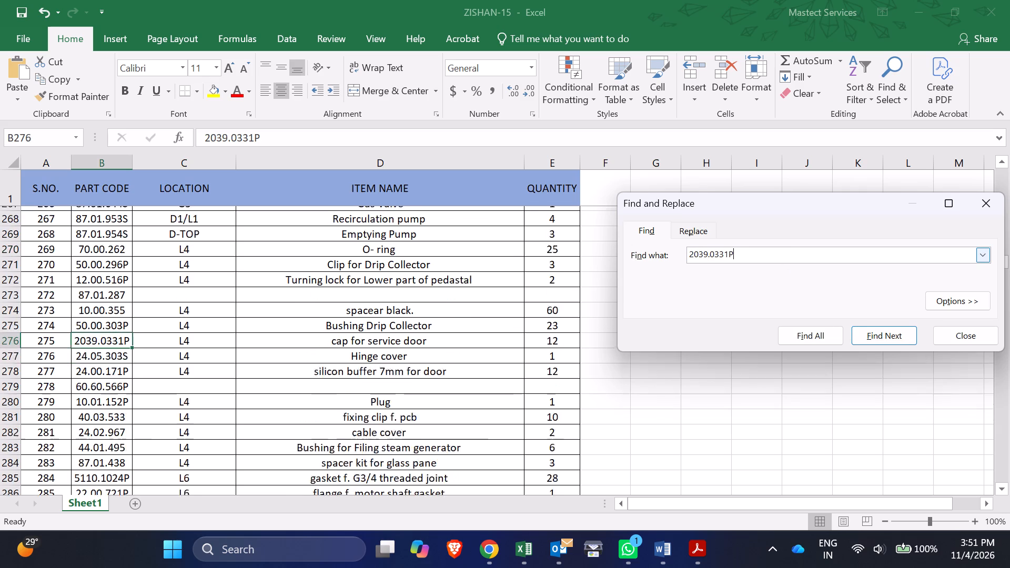
{"action": "key", "text": "Return"}
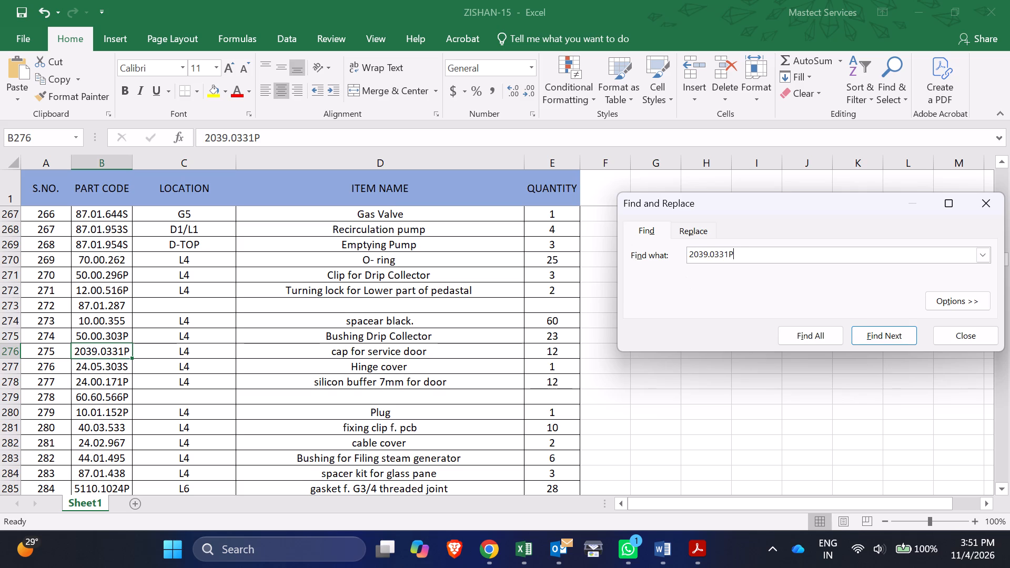
{"action": "left_click", "coordinate": [177, 350]}
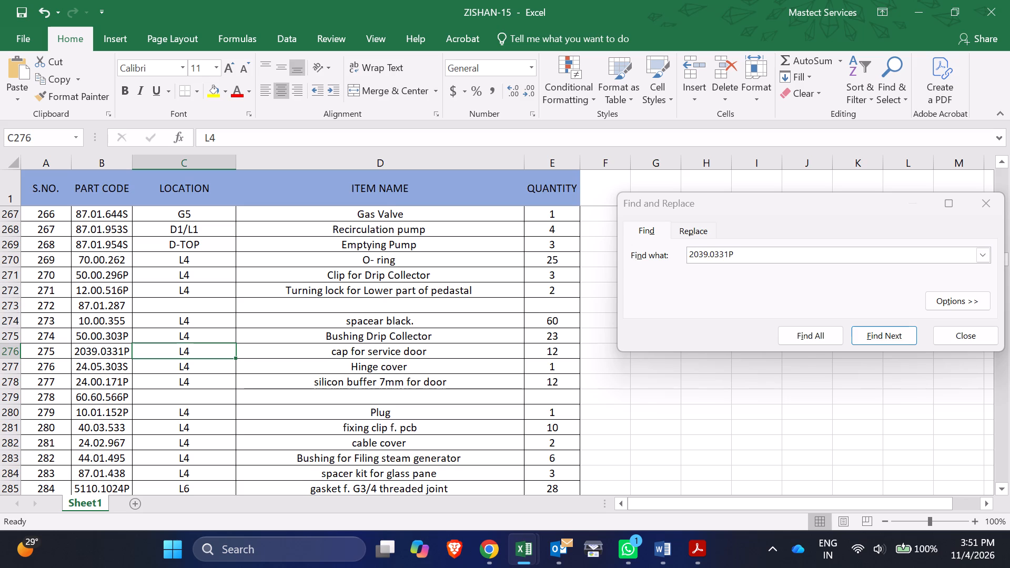
Search the inventory for part code 40.00.464P, going through its matches to check the location and quantity.
{"action": "double_click", "coordinate": [766, 253]}
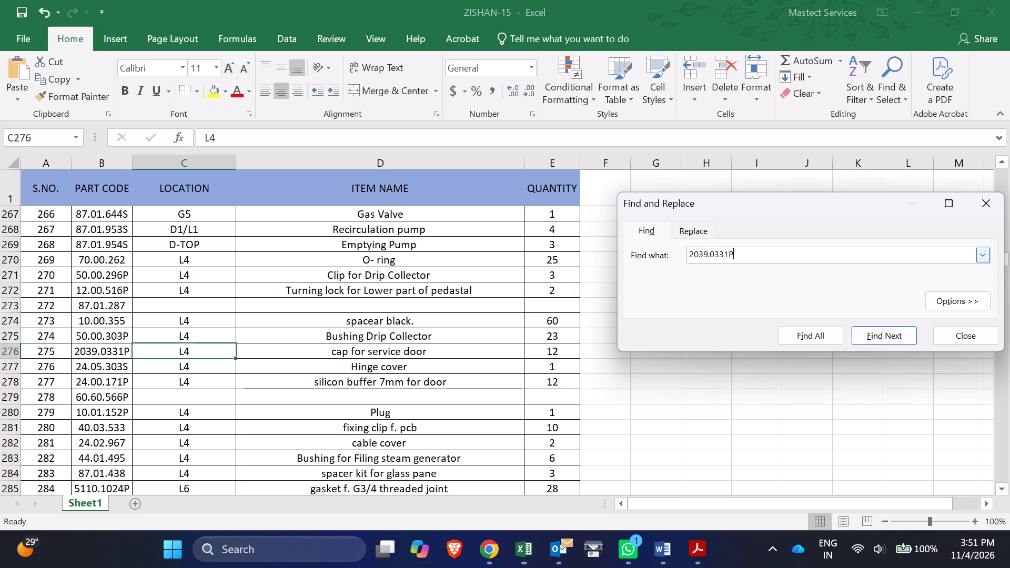
{"action": "key", "text": "BackSpace"}
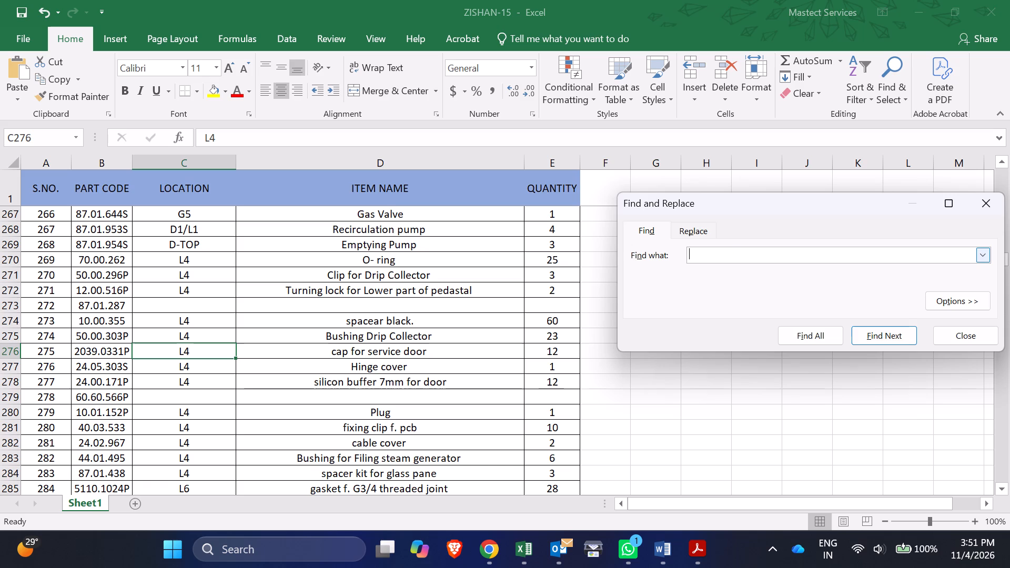
{"action": "type", "text": "40.04"}
{"action": "key", "text": "BackSpace"}
{"action": "type", "text": "0.464"}
{"action": "key", "text": "shift+p"}
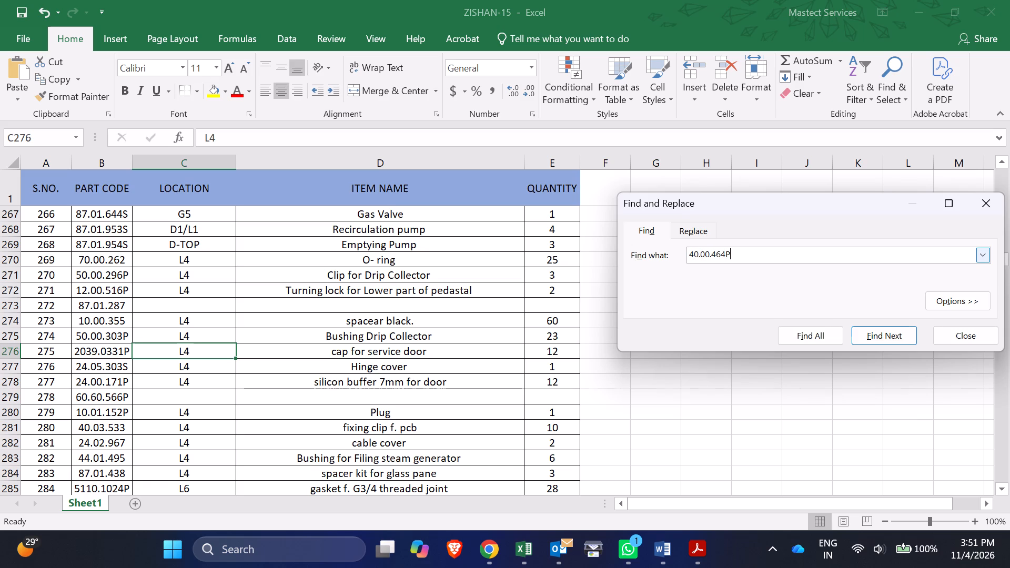
{"action": "key", "text": "Return"}
{"action": "key", "text": "Return"}
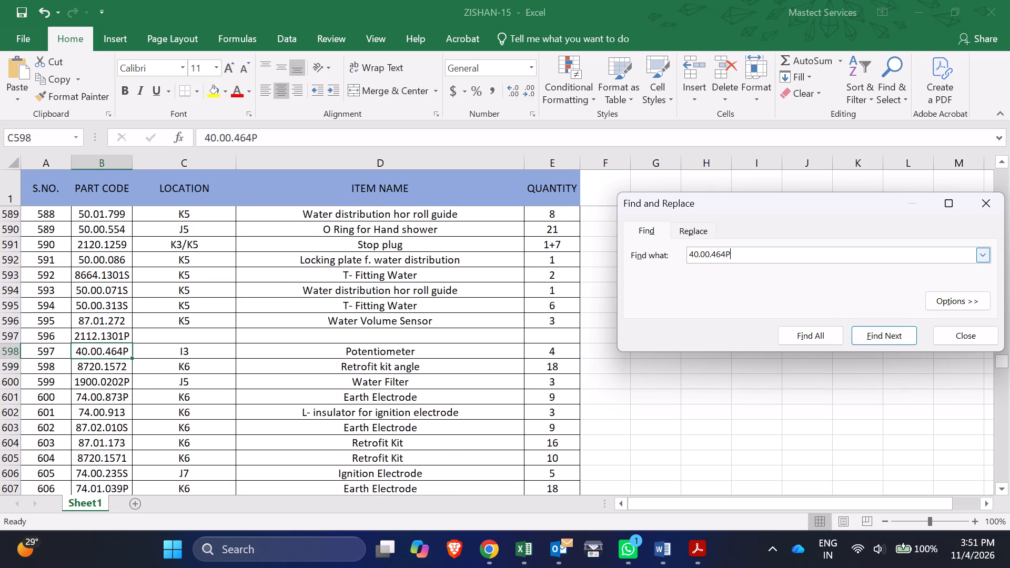
{"action": "key", "text": "Return"}
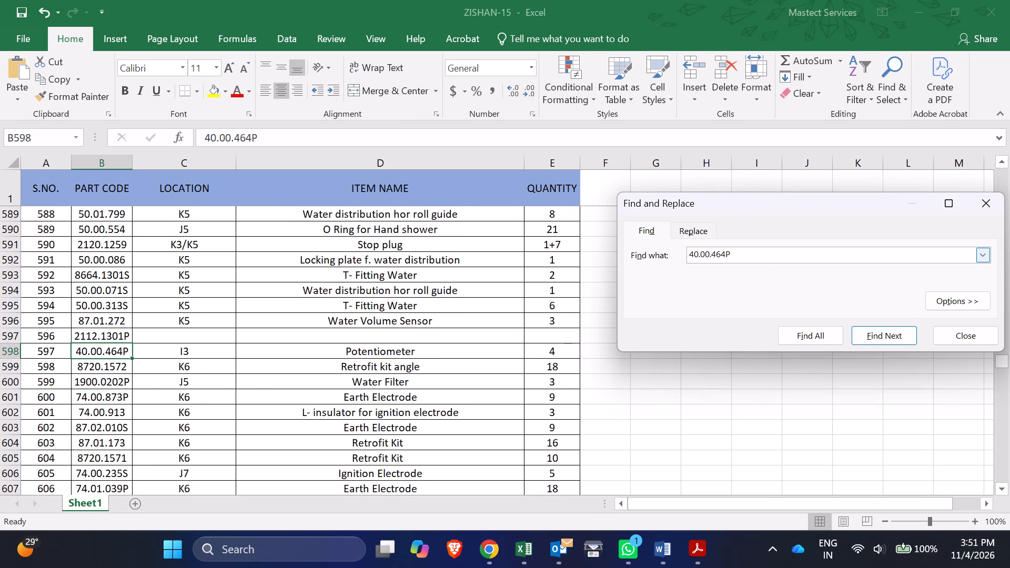
Select the location cell of part 40.00.464P to check where it is stocked.
{"action": "left_click", "coordinate": [208, 348]}
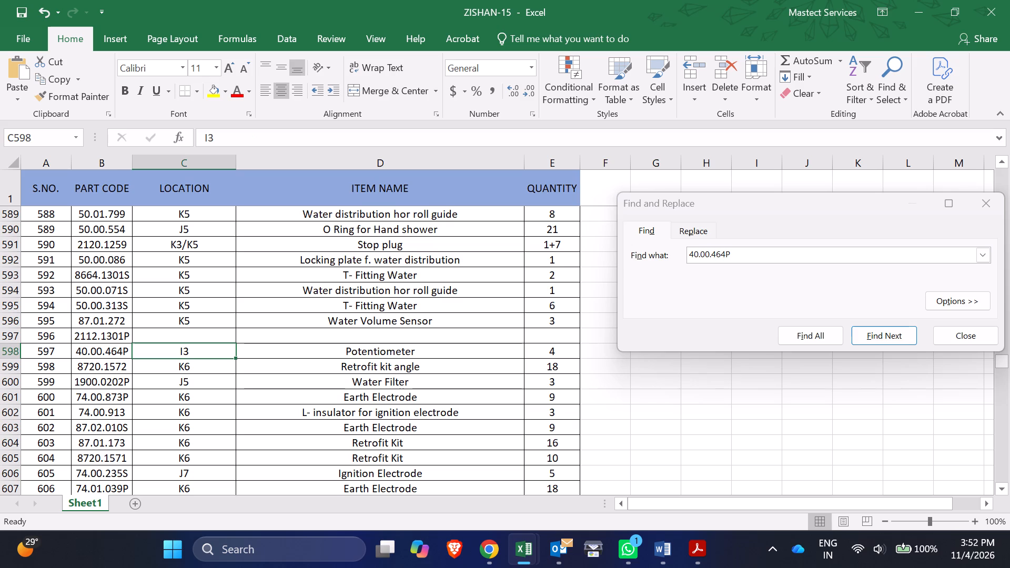
Search the inventory for part code 40.00.608P, cycling through its matches to check the location and quantity.
{"action": "double_click", "coordinate": [742, 253]}
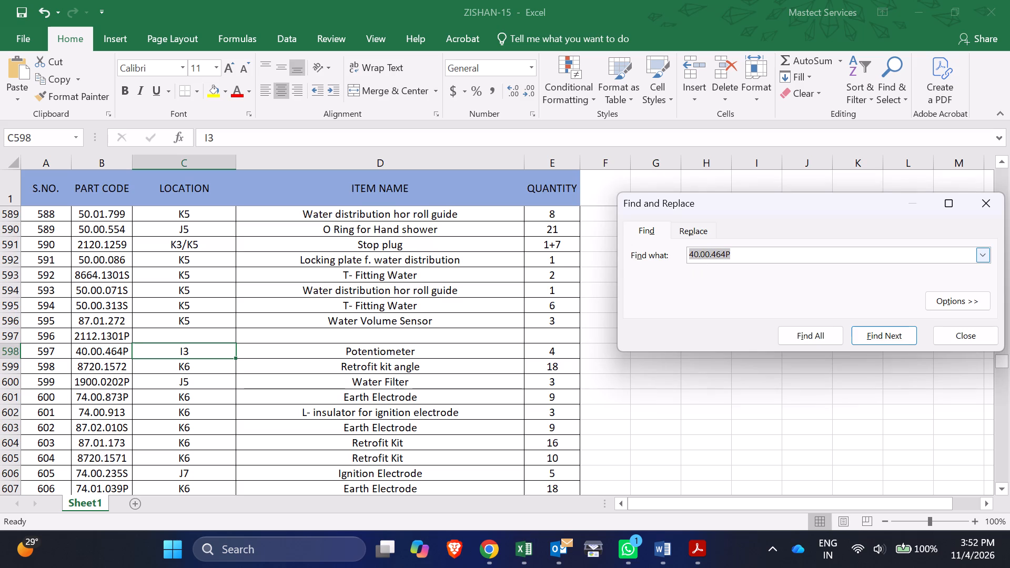
{"action": "key", "text": "BackSpace"}
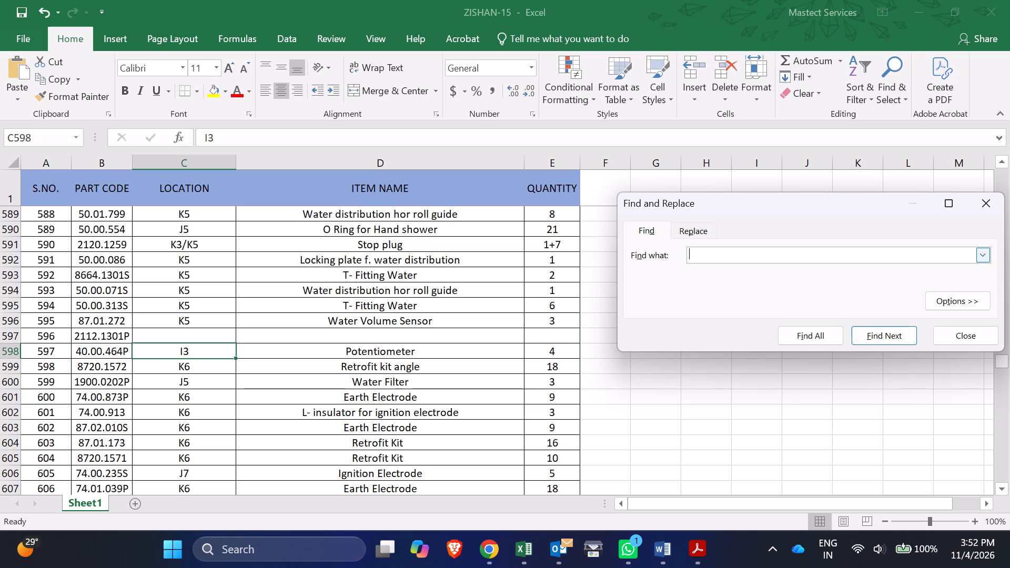
{"action": "type", "text": "40."}
{"action": "type", "text": "00."}
{"action": "type", "text": "608P"}
{"action": "key", "text": "Return"}
{"action": "key", "text": "Return"}
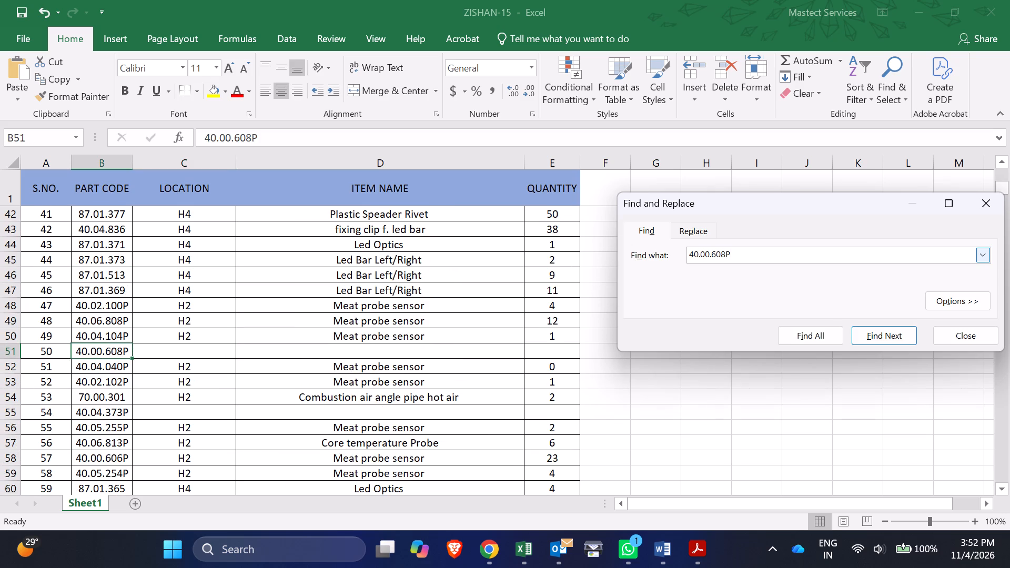
{"action": "key", "text": "Return"}
{"action": "key", "text": "Return"}
{"action": "key", "text": "Return"}
{"action": "key", "text": "Return"}
{"action": "key", "text": "Return"}
{"action": "key", "text": "Return"}
{"action": "key", "text": "Return"}
{"action": "key", "text": "Return"}
{"action": "key", "text": "Return"}
{"action": "key", "text": "Return"}
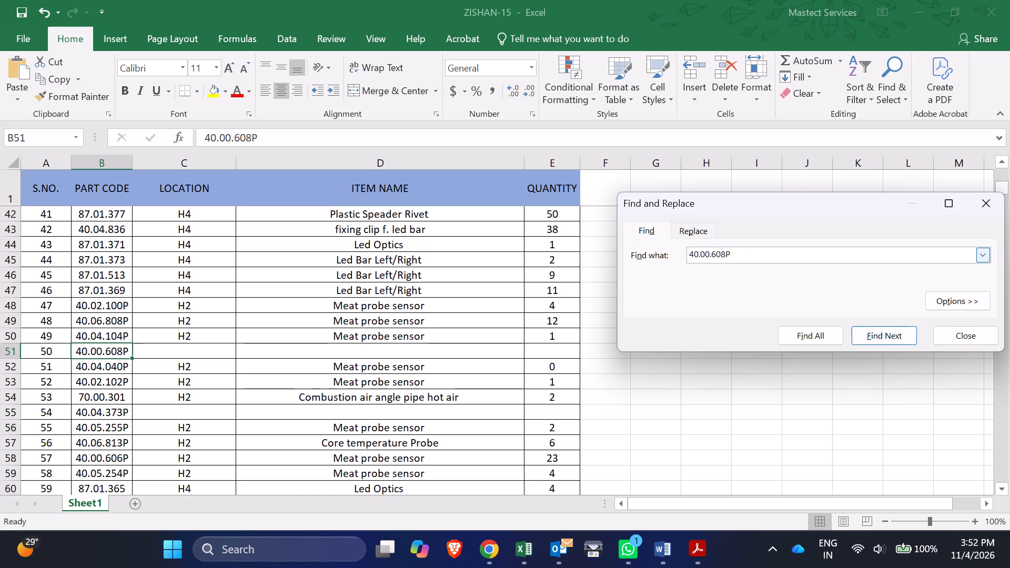
{"action": "key", "text": "Return"}
{"action": "key", "text": "Return"}
{"action": "key", "text": "Return"}
{"action": "key", "text": "Return"}
{"action": "key", "text": "Return"}
{"action": "key", "text": "Return"}
{"action": "key", "text": "Return"}
{"action": "key", "text": "Return"}
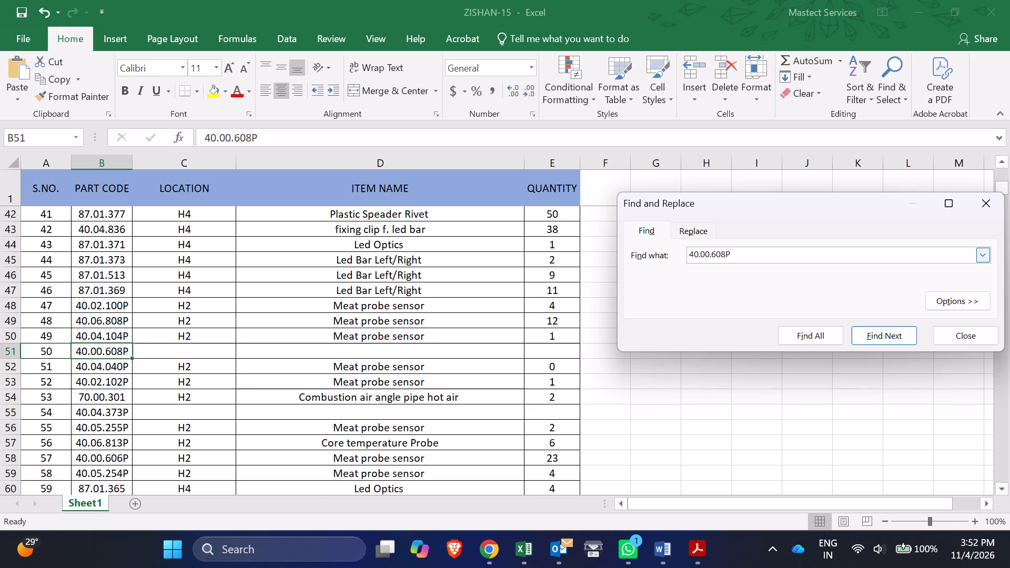
{"action": "key", "text": "Return"}
{"action": "key", "text": "Return"}
{"action": "key", "text": "Return"}
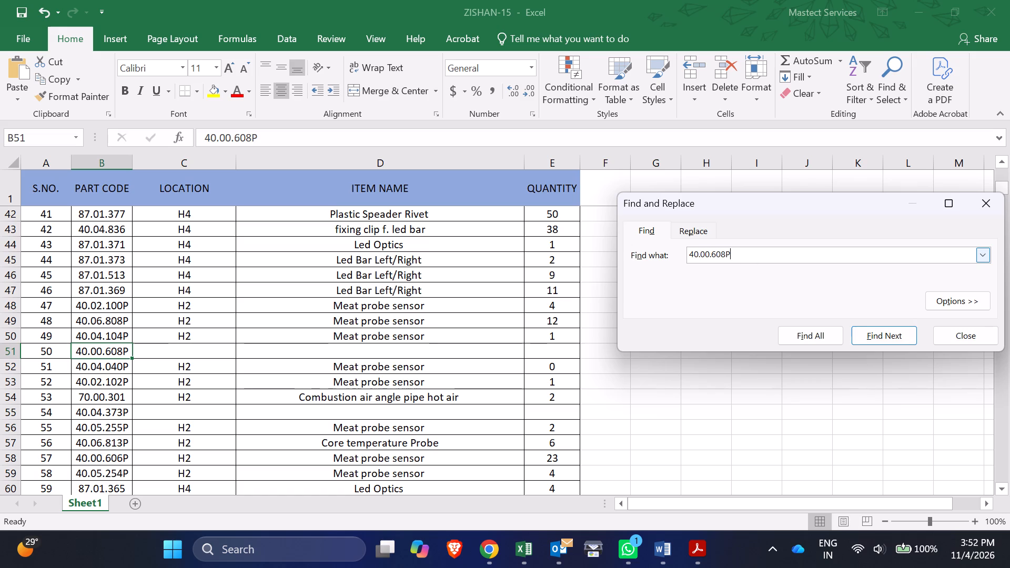
{"action": "key", "text": "Return"}
{"action": "key", "text": "Return"}
{"action": "key", "text": "Return"}
{"action": "key", "text": "Return"}
{"action": "key", "text": "Return"}
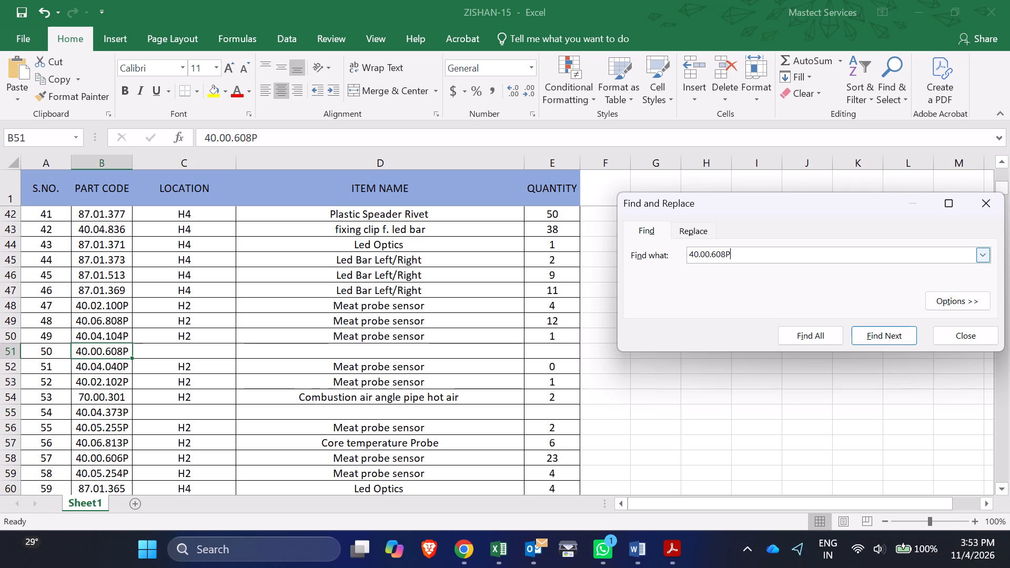
Search the inventory for part code 20.00.998P and select its location cell to check the stock.
{"action": "double_click", "coordinate": [875, 253]}
{"action": "key", "text": "BackSpace"}
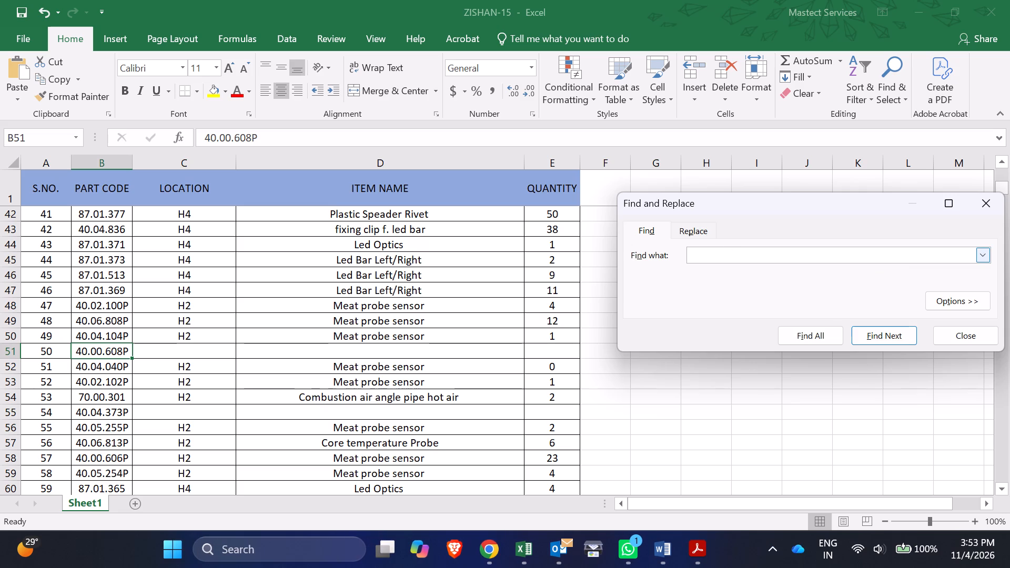
{"action": "type", "text": "20.00."}
{"action": "type", "text": "998P"}
{"action": "key", "text": "Return"}
{"action": "key", "text": "Return"}
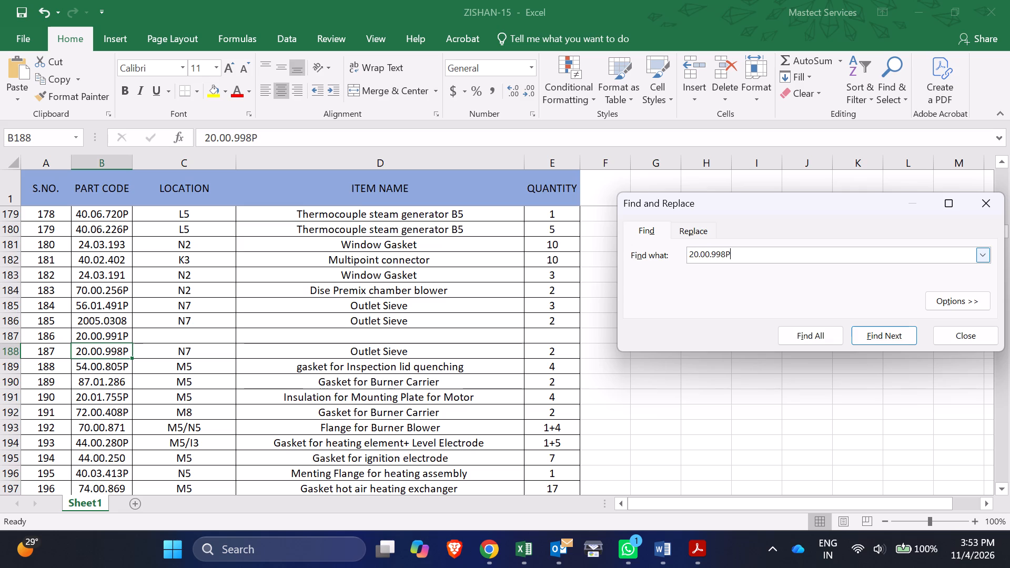
{"action": "left_click", "coordinate": [189, 351]}
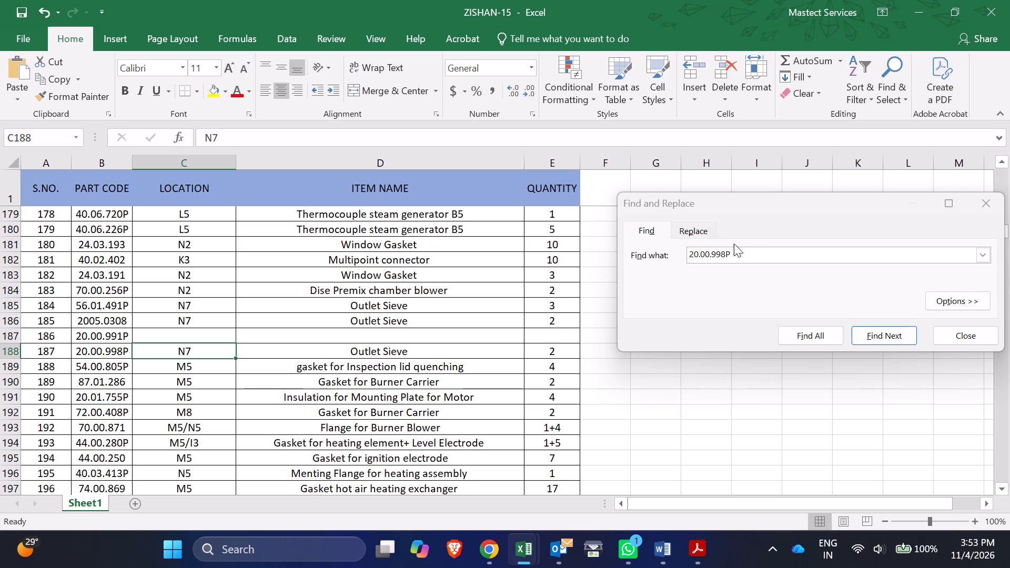
Search the inventory for "hex self tapping screw", compare the matching items, and close the search.
{"action": "double_click", "coordinate": [757, 250]}
{"action": "key", "text": "BackSpace"}
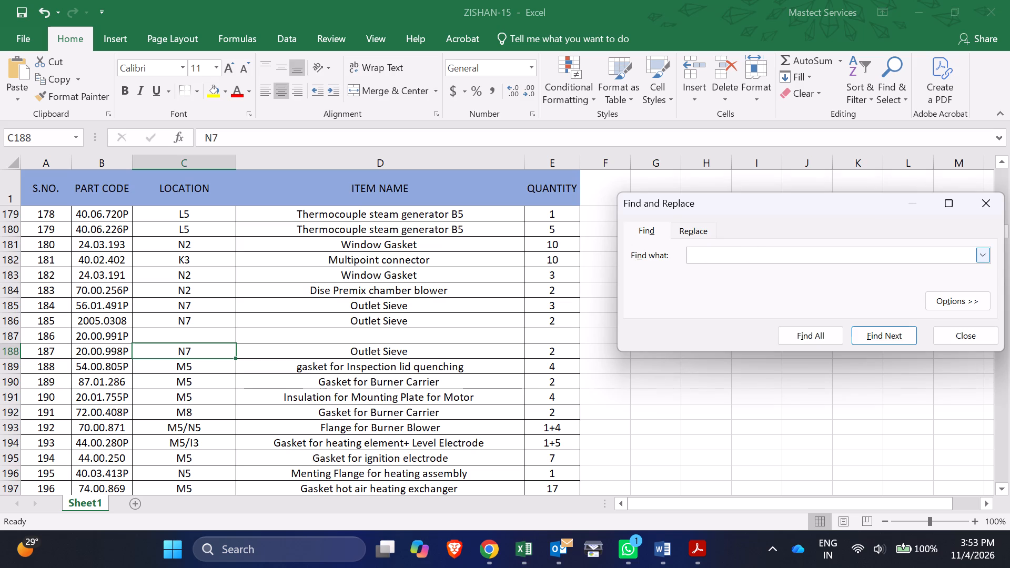
{"action": "type", "text": "hex self"}
{"action": "key", "text": "space"}
{"action": "type", "text": "tapping"}
{"action": "key", "text": "space"}
{"action": "type", "text": "screw"}
{"action": "key", "text": "Return"}
{"action": "key", "text": "Return"}
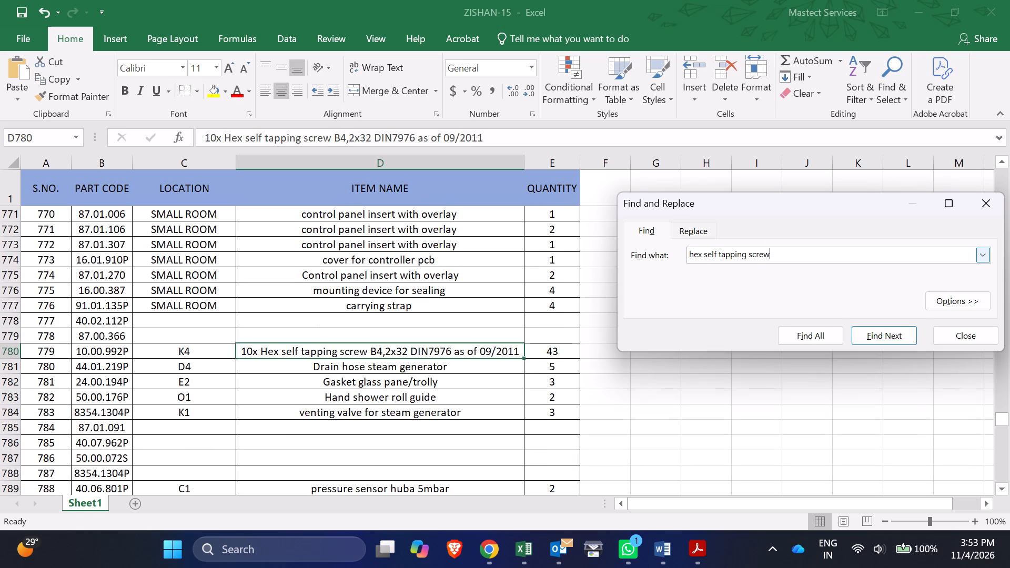
{"action": "key", "text": "Return"}
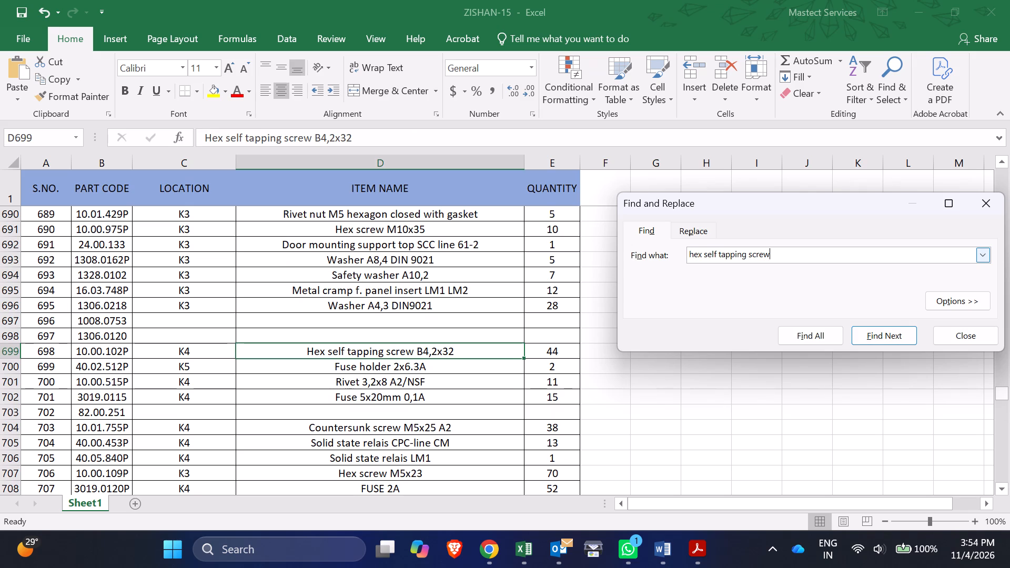
{"action": "key", "text": "Return"}
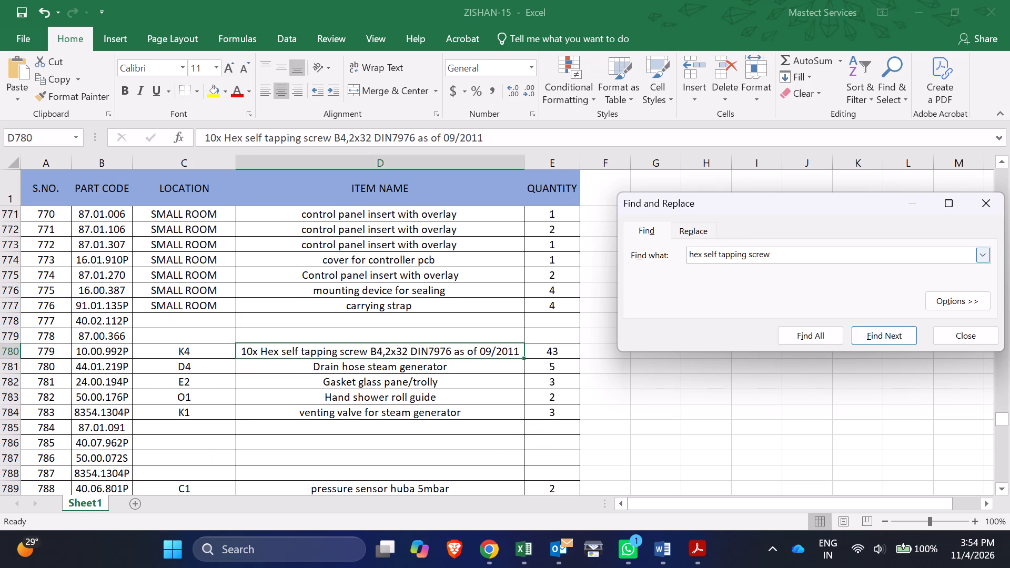
{"action": "key", "text": "Return"}
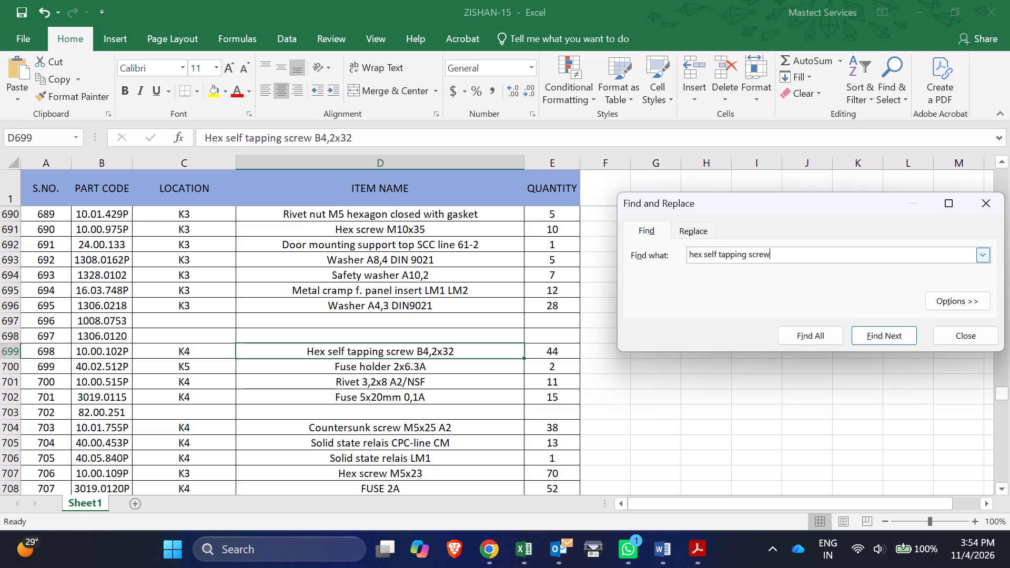
{"action": "left_click", "coordinate": [983, 203]}
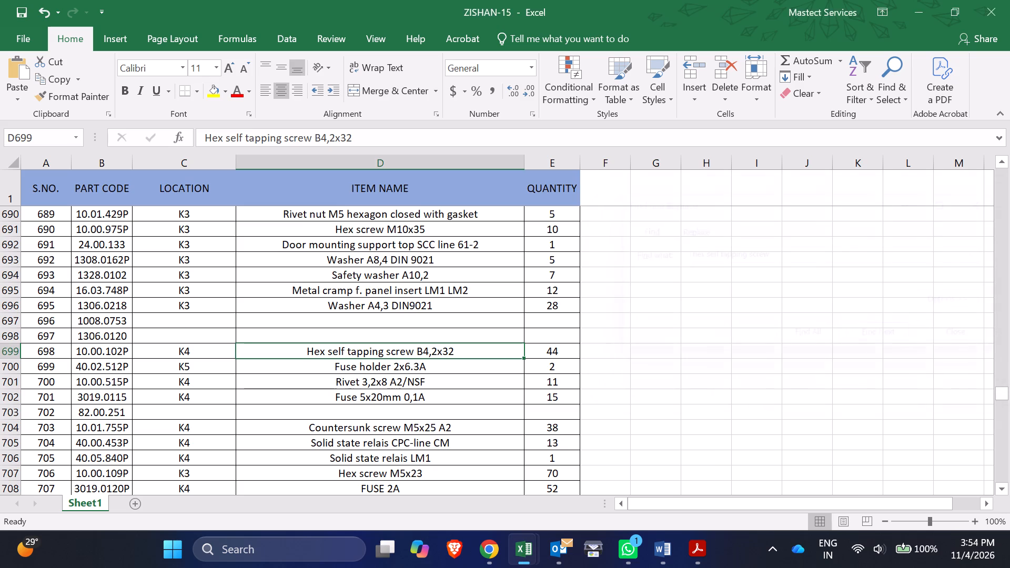
Open the New Price list 2026 PDF from the PERSONAL DESKTOP folder on drive D: and hide the tools pane beside it.
{"action": "key", "text": "super+e"}
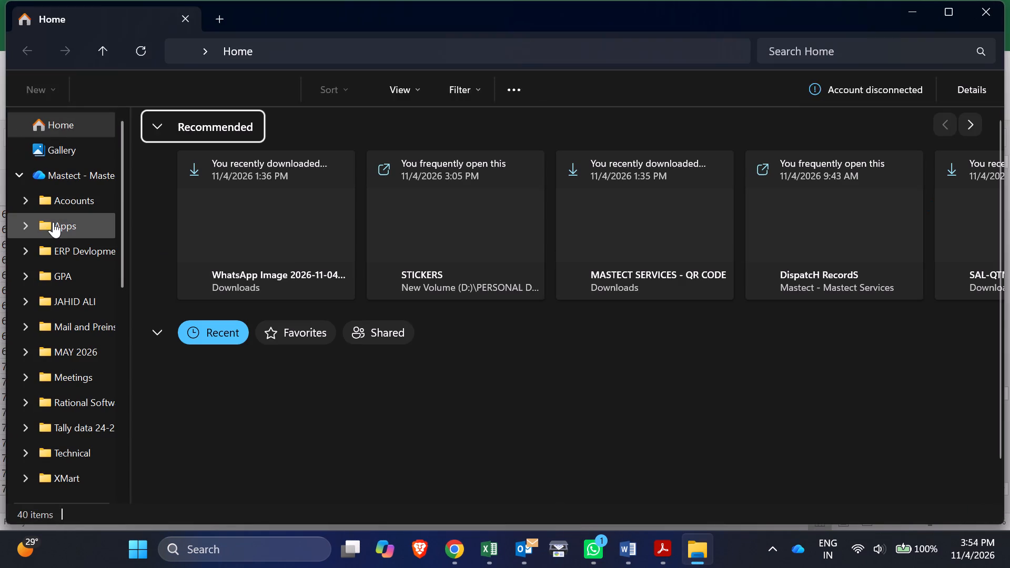
{"action": "scroll", "coordinate": [53, 222], "scroll_direction": "down", "scroll_amount": 3}
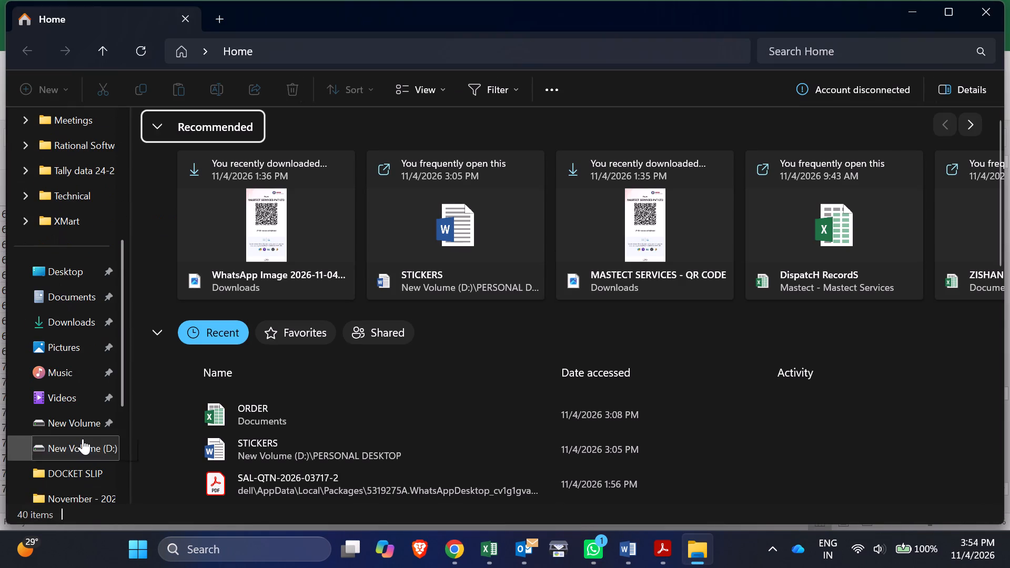
{"action": "scroll", "coordinate": [83, 439], "scroll_direction": "down", "scroll_amount": 3}
{"action": "left_click", "coordinate": [89, 263]}
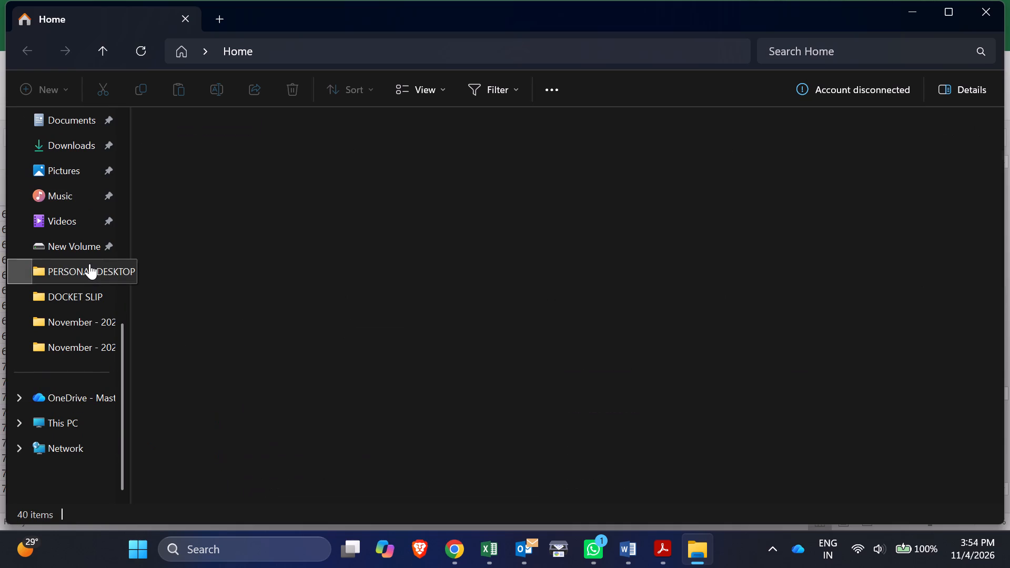
{"action": "scroll", "coordinate": [286, 283], "scroll_direction": "down", "scroll_amount": 8}
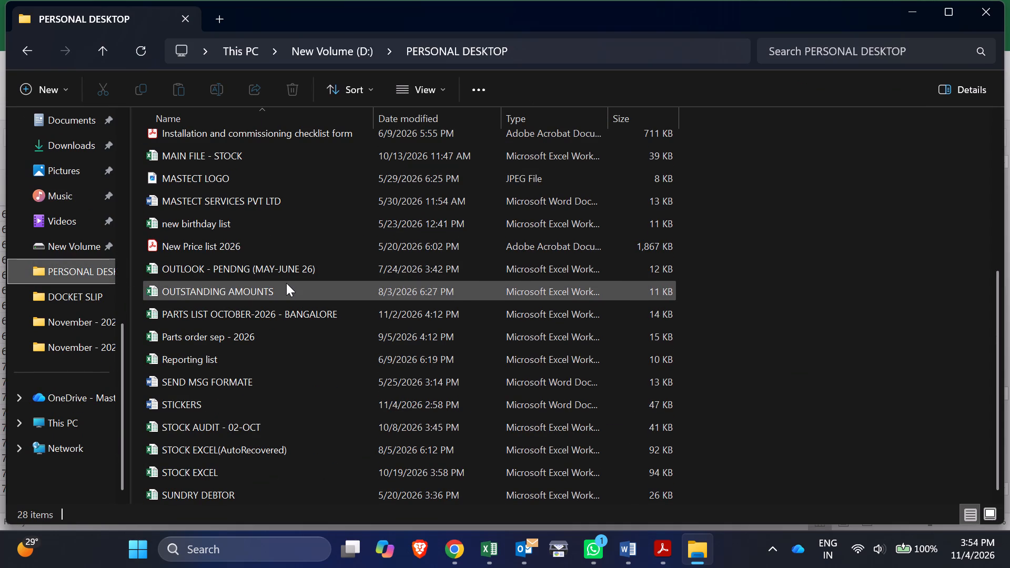
{"action": "double_click", "coordinate": [228, 247]}
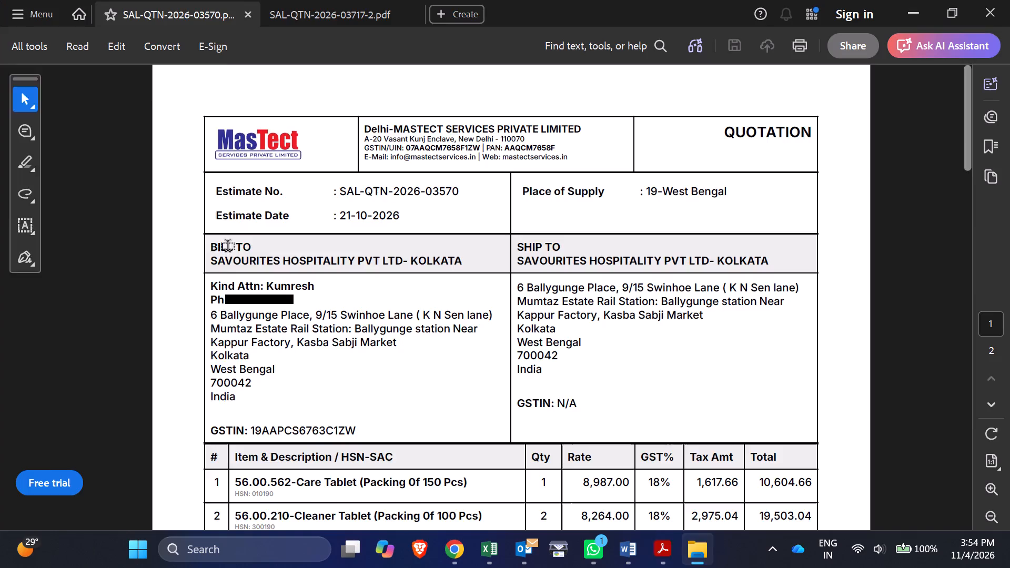
{"action": "left_click", "coordinate": [209, 85]}
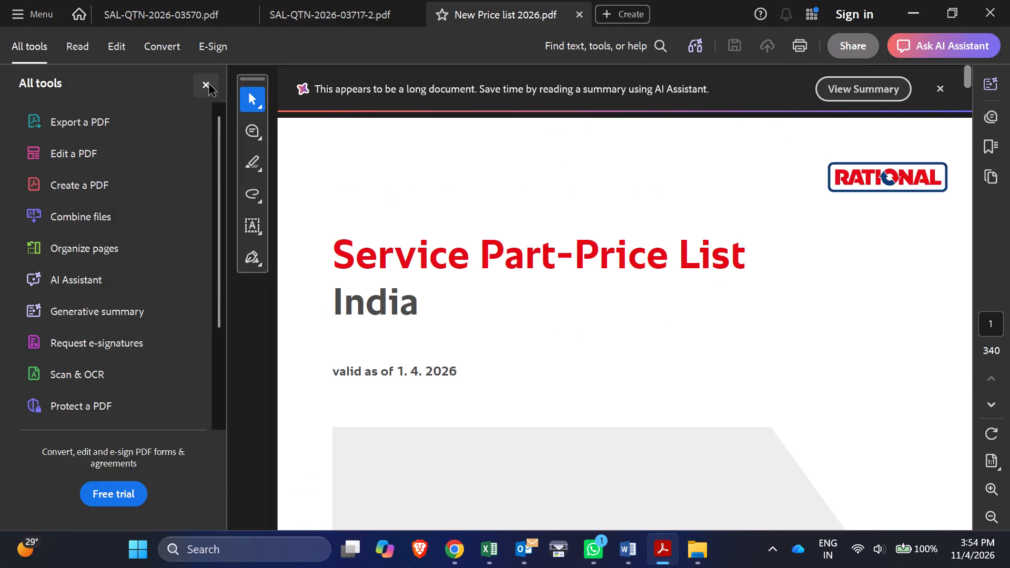
{"action": "left_click", "coordinate": [839, 93]}
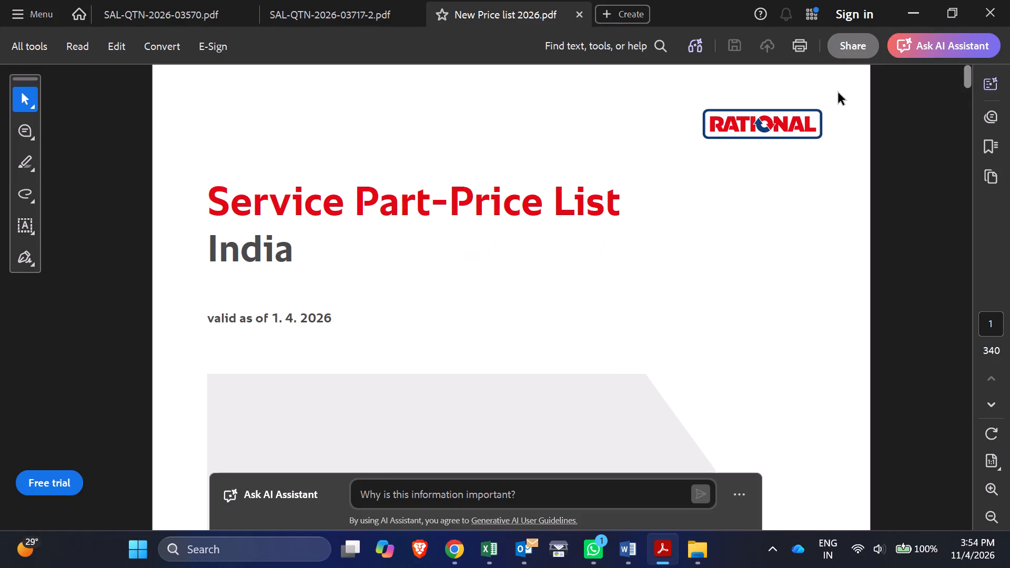
Search the price list for "hex self tapping", review the first four matches with their part numbers, and close the search.
{"action": "key", "text": "ctrl+f"}
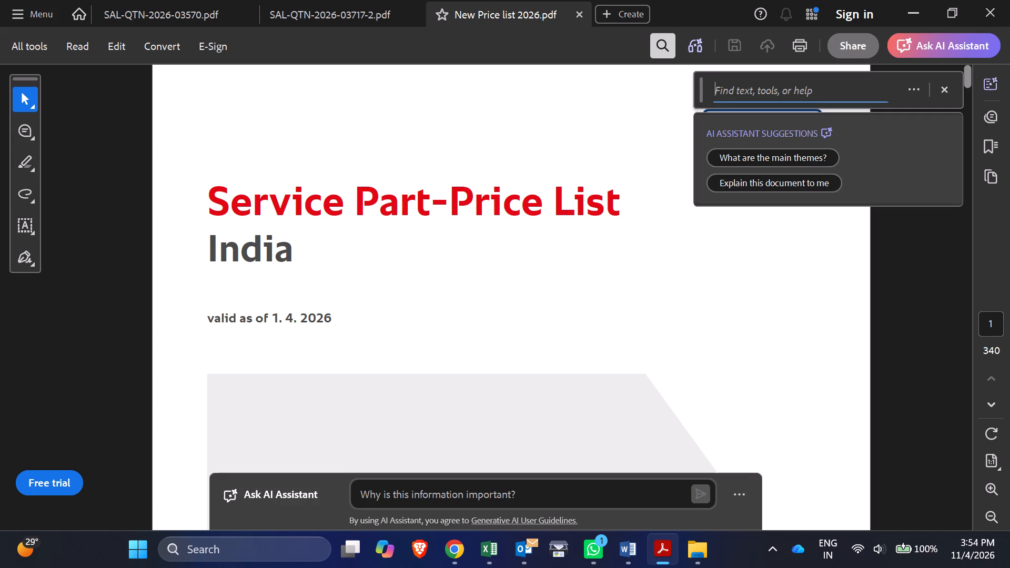
{"action": "type", "text": "hex se"}
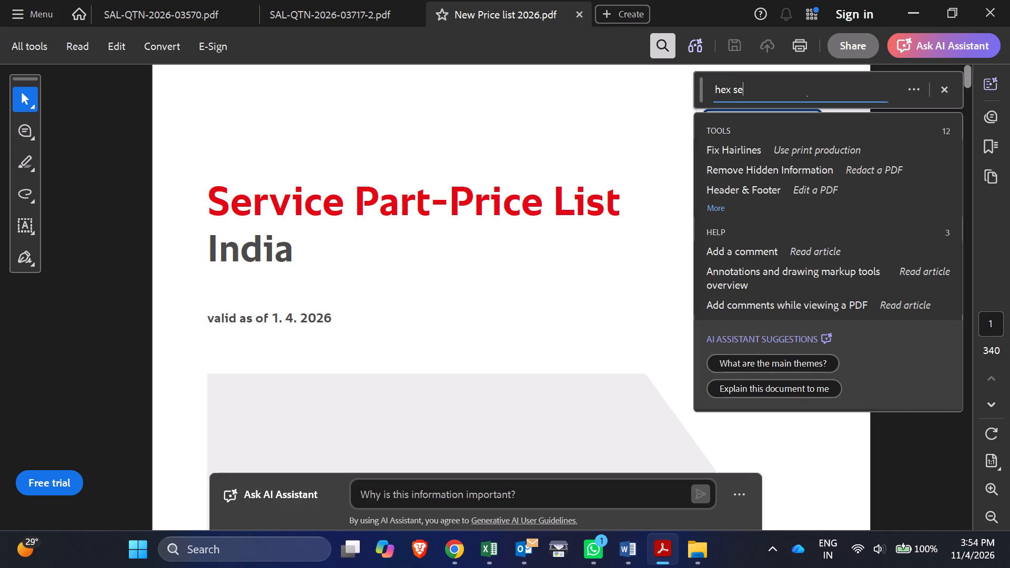
{"action": "type", "text": "lf tapping"}
{"action": "key", "text": "space"}
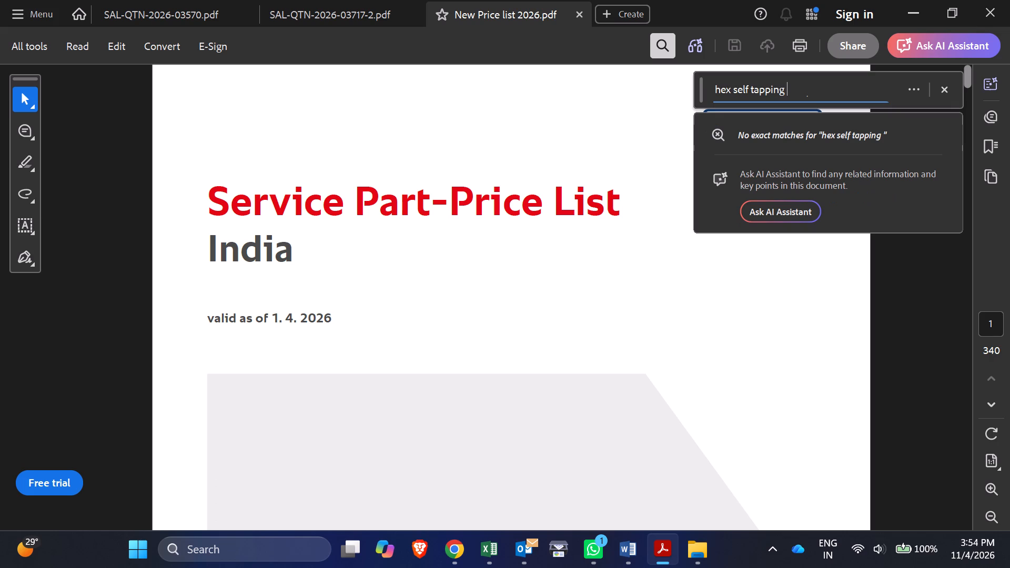
{"action": "key", "text": "BackSpace"}
{"action": "key", "text": "BackSpace"}
{"action": "key", "text": "BackSpace"}
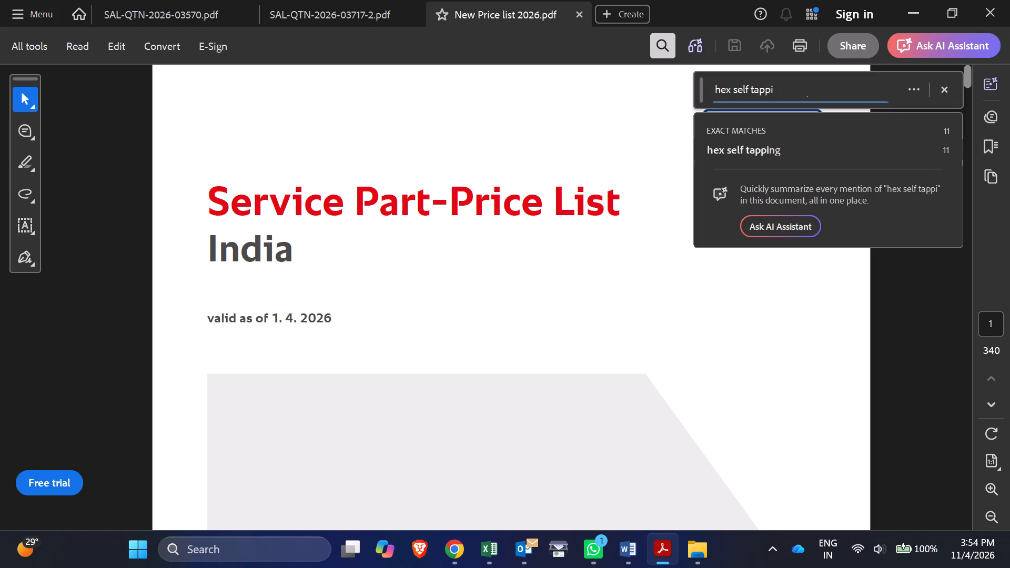
{"action": "key", "text": "Down"}
{"action": "key", "text": "Return"}
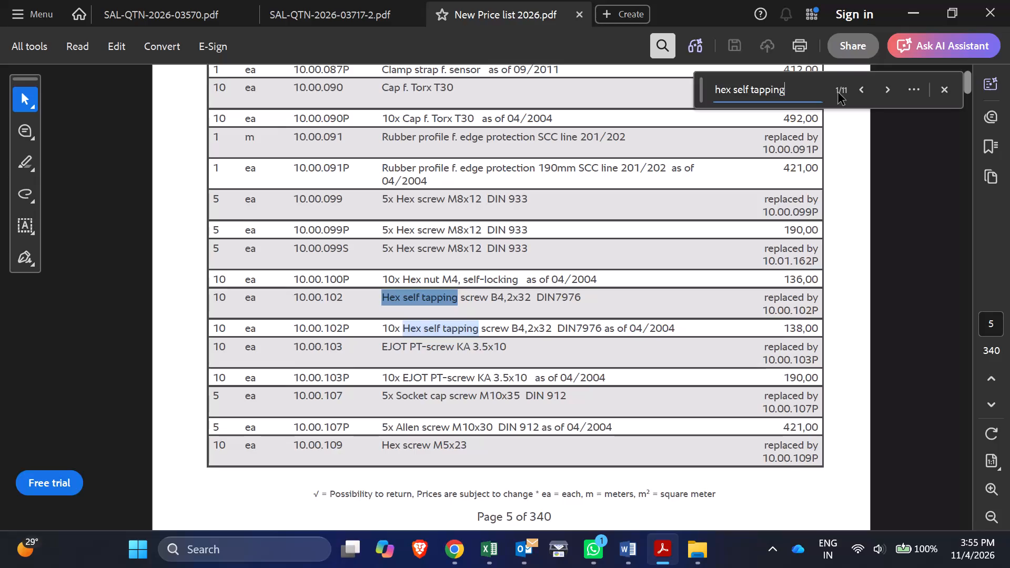
{"action": "key", "text": "Return"}
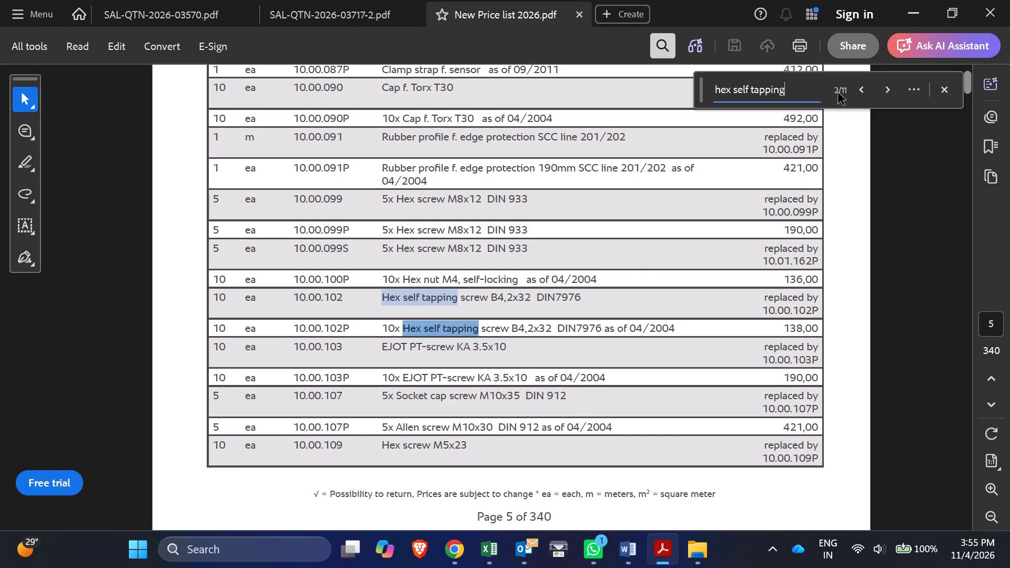
{"action": "key", "text": "Return"}
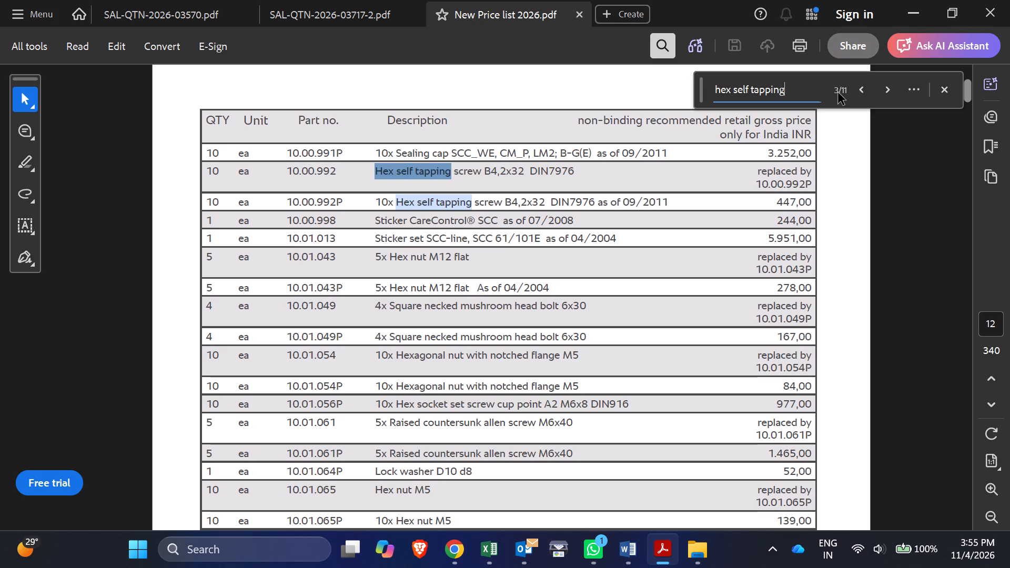
{"action": "key", "text": "Return"}
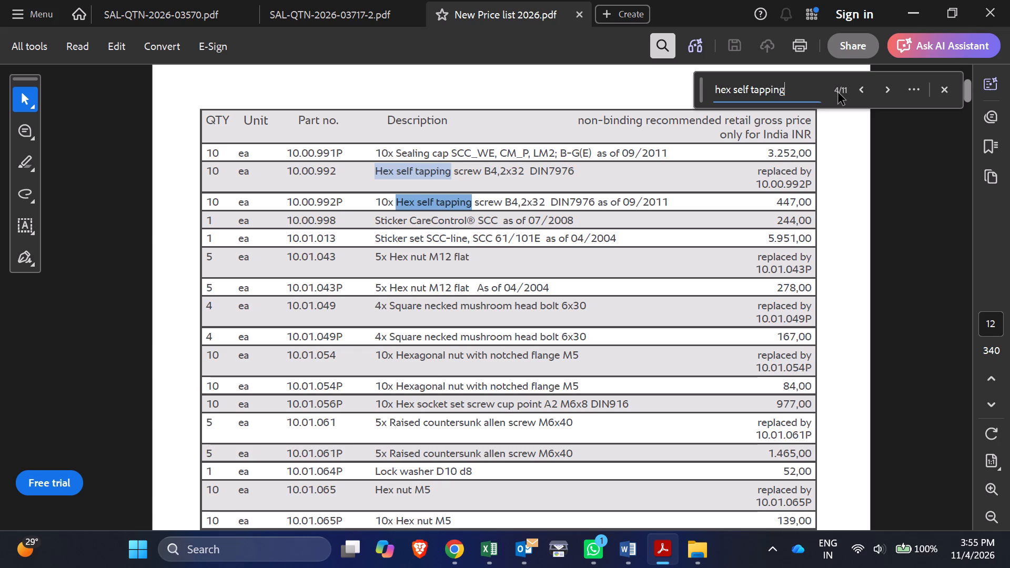
{"action": "left_click", "coordinate": [951, 91]}
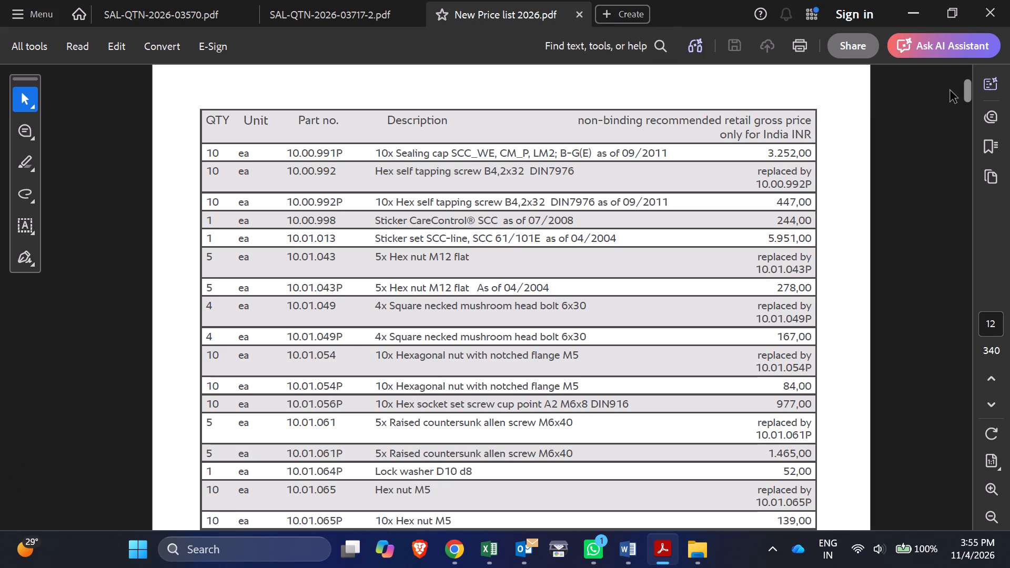
Return to the ZISHAN-15 workbook, find the next "hex self tapping screw" item, and compare it with the price list entry.
{"action": "key", "text": "alt+Tab"}
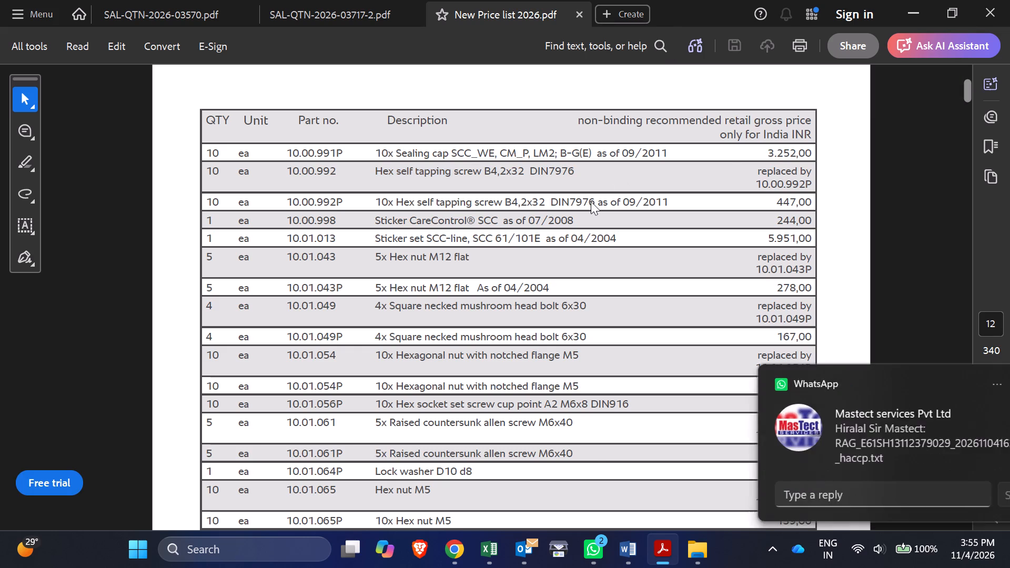
{"action": "key", "text": "alt+Tab"}
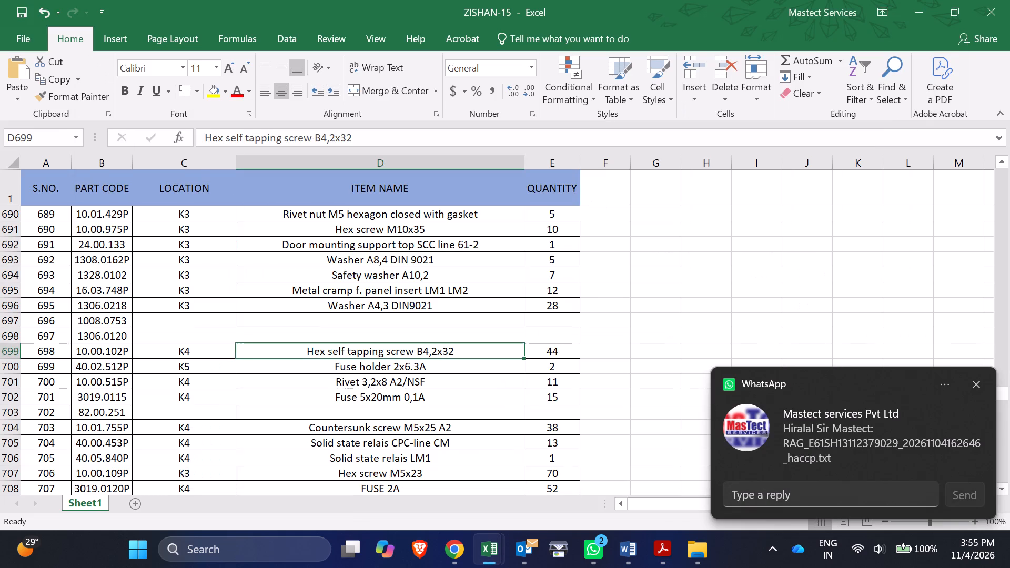
{"action": "key", "text": "ctrl+f"}
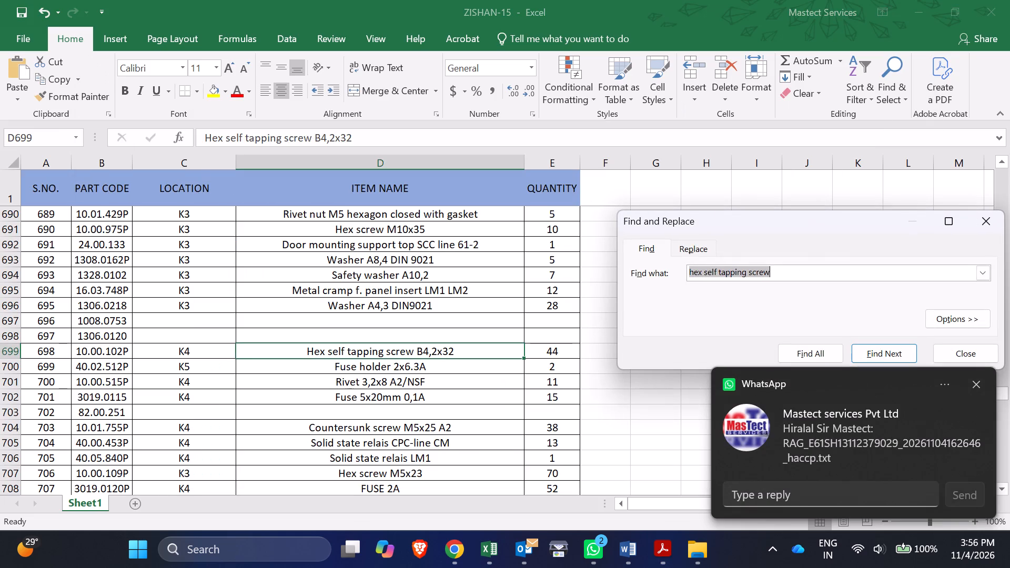
{"action": "key", "text": "Return"}
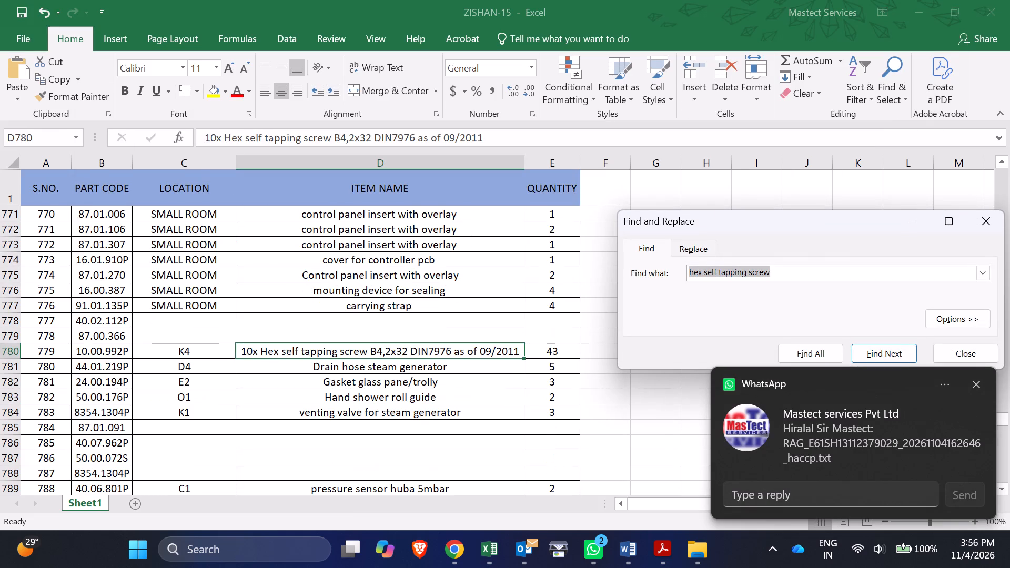
{"action": "key", "text": "alt+Tab"}
{"action": "key", "text": "alt+Tab"}
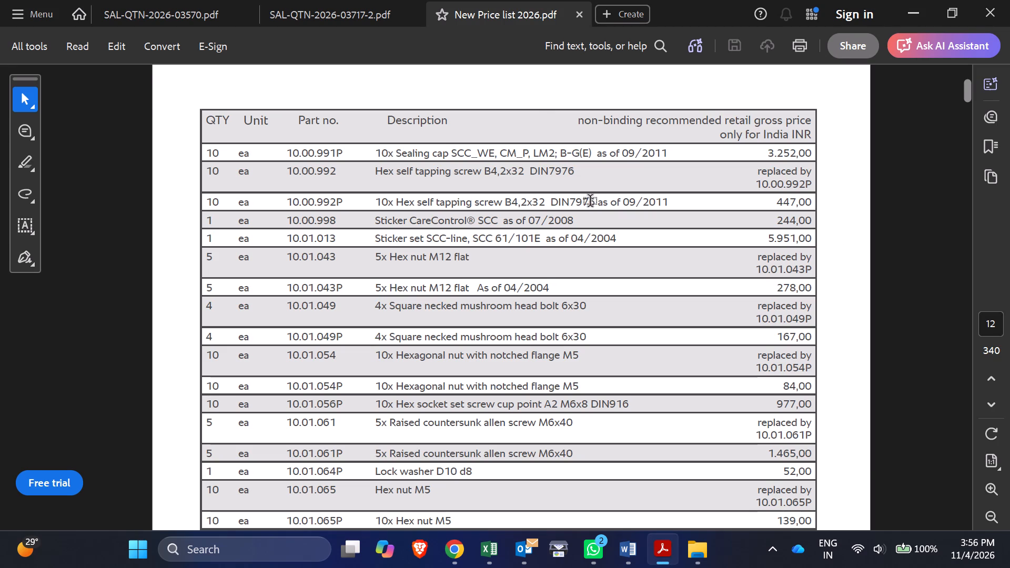
{"action": "key", "text": "alt+Tab"}
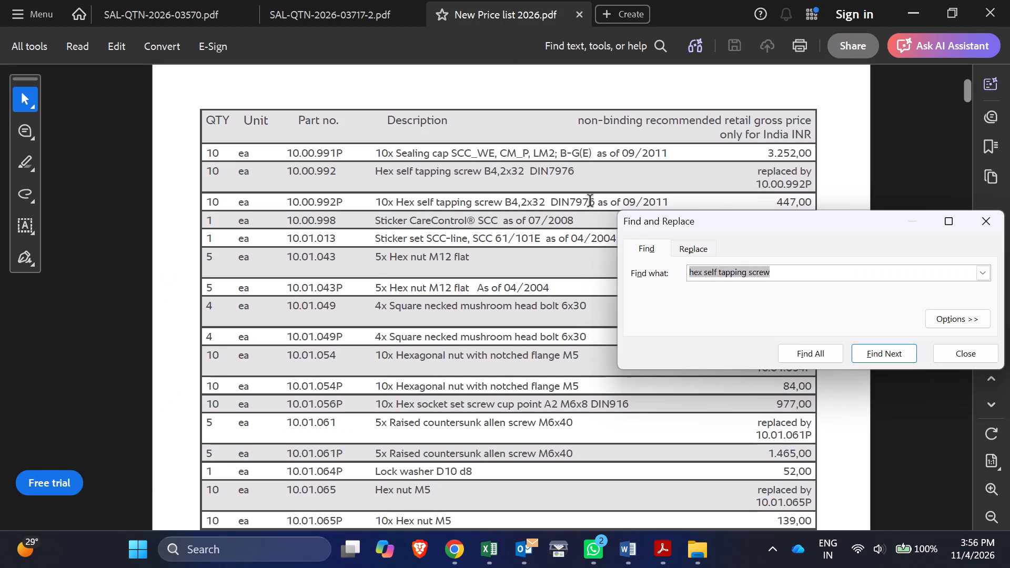
{"action": "key", "text": "alt+Tab"}
{"action": "key", "text": "alt+Tab"}
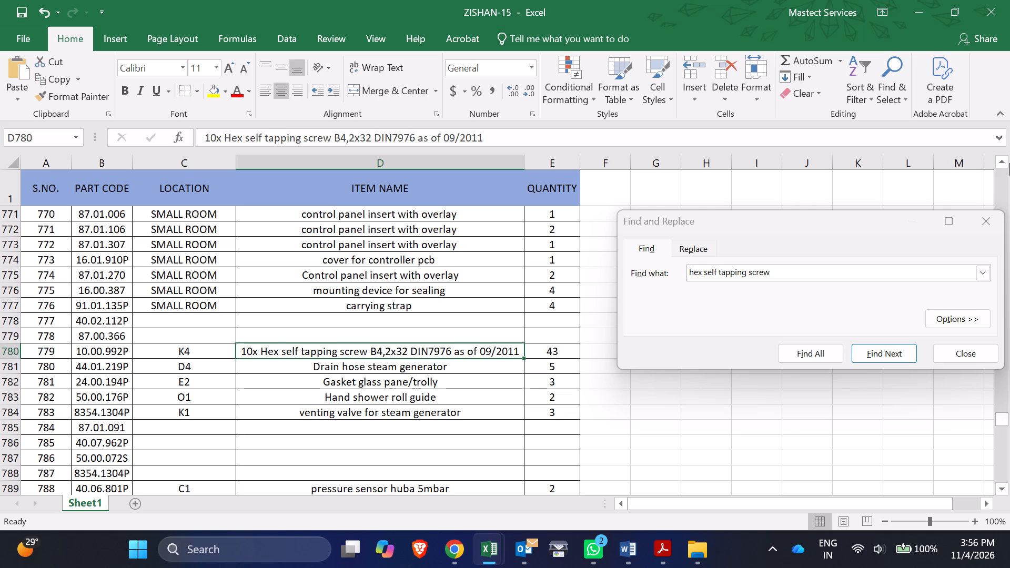
Search the inventory for part code 42.00.273P to check its location and quantity, and close the search.
{"action": "double_click", "coordinate": [877, 275]}
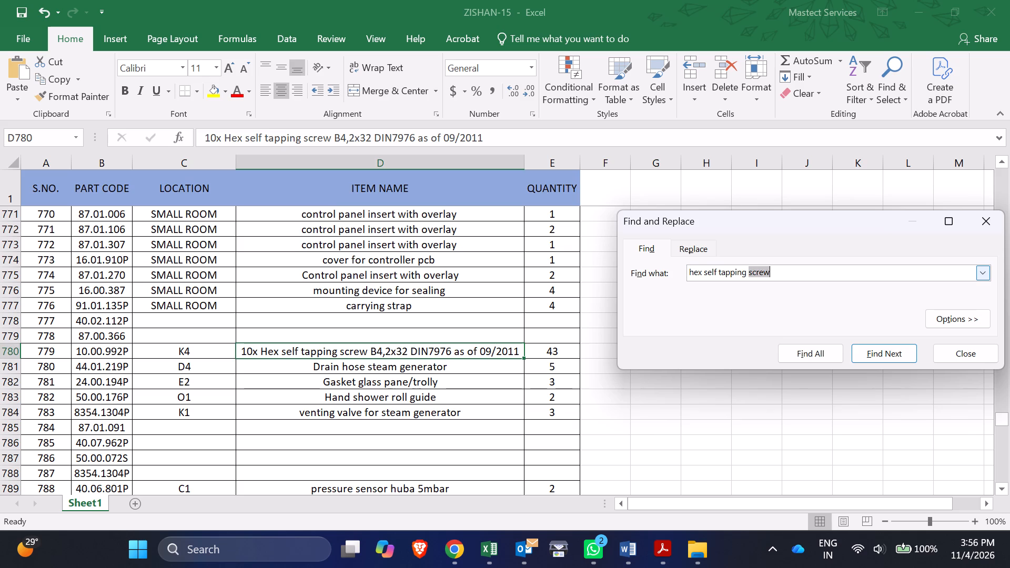
{"action": "key", "text": "BackSpace"}
{"action": "key", "text": "BackSpace"}
{"action": "key", "text": "BackSpace"}
{"action": "key", "text": "BackSpace"}
{"action": "key", "text": "BackSpace"}
{"action": "key", "text": "BackSpace"}
{"action": "key", "text": "BackSpace"}
{"action": "key", "text": "BackSpace"}
{"action": "key", "text": "BackSpace"}
{"action": "key", "text": "BackSpace"}
{"action": "key", "text": "BackSpace"}
{"action": "key", "text": "BackSpace"}
{"action": "key", "text": "BackSpace"}
{"action": "key", "text": "BackSpace"}
{"action": "key", "text": "BackSpace"}
{"action": "key", "text": "BackSpace"}
{"action": "key", "text": "BackSpace"}
{"action": "key", "text": "BackSpace"}
{"action": "key", "text": "BackSpace"}
{"action": "key", "text": "BackSpace"}
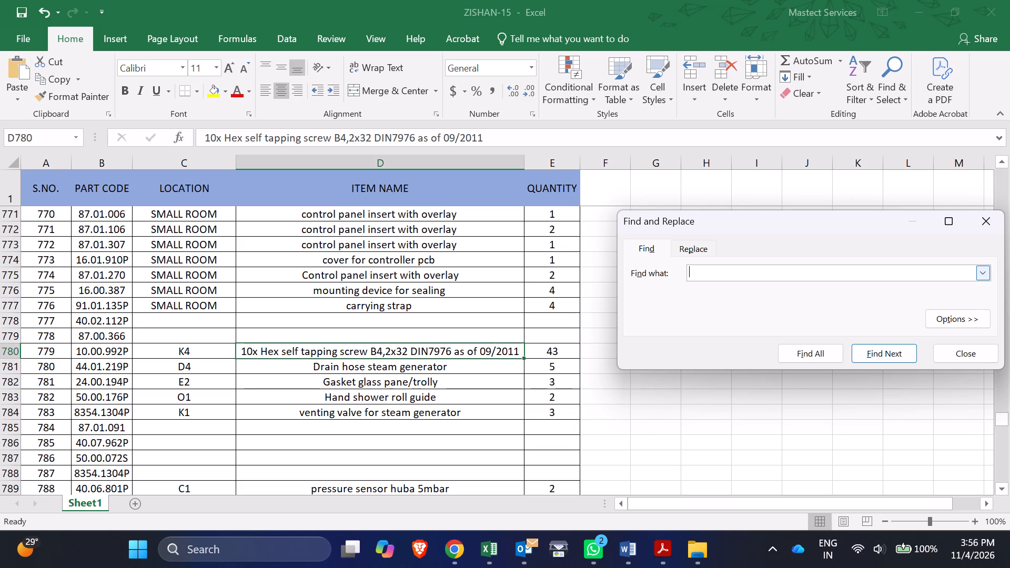
{"action": "type", "text": "42."}
{"action": "type", "text": "00.273"}
{"action": "key", "text": "shift+p"}
{"action": "key", "text": "Return"}
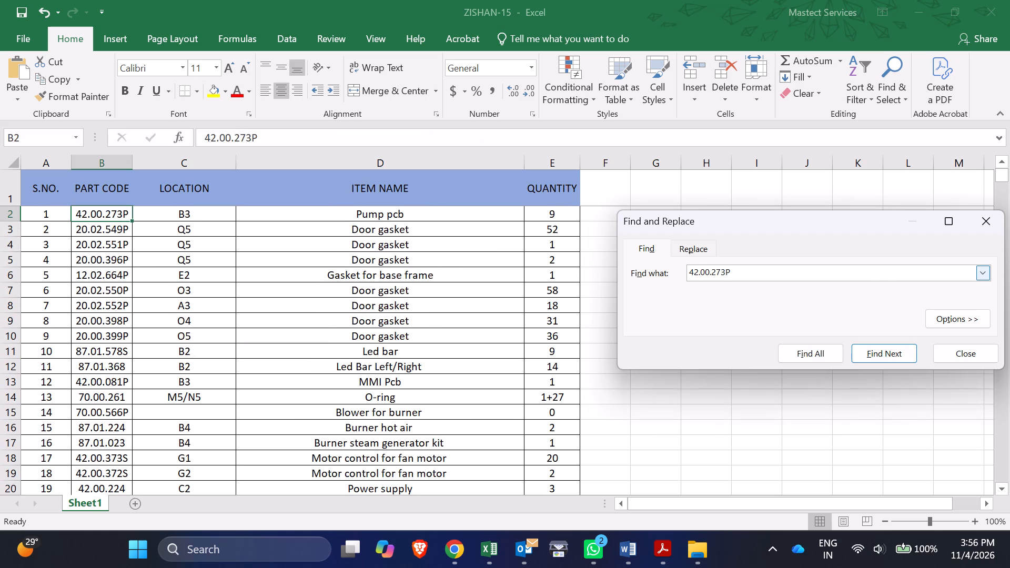
{"action": "key", "text": "Return"}
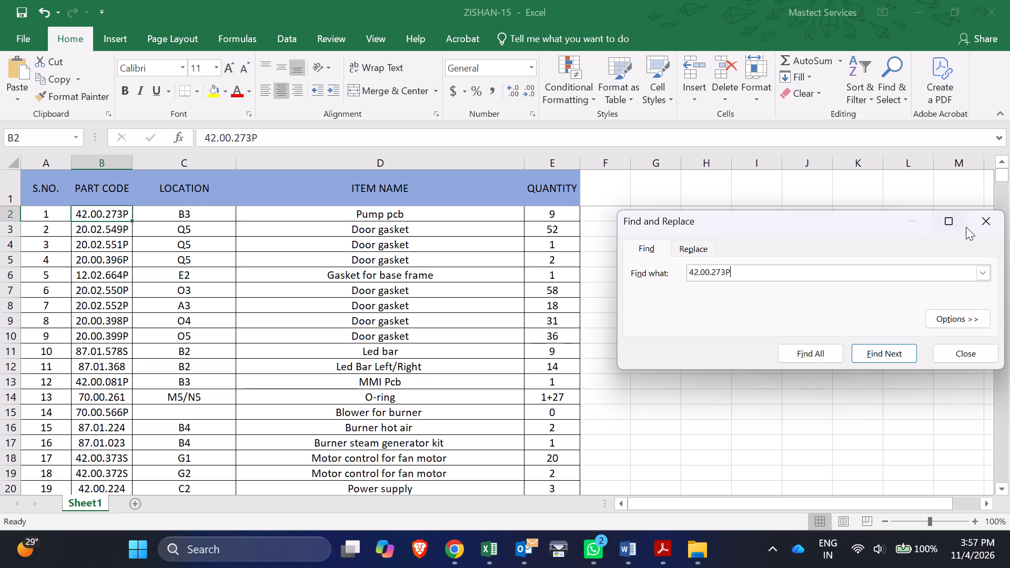
{"action": "left_click", "coordinate": [985, 216]}
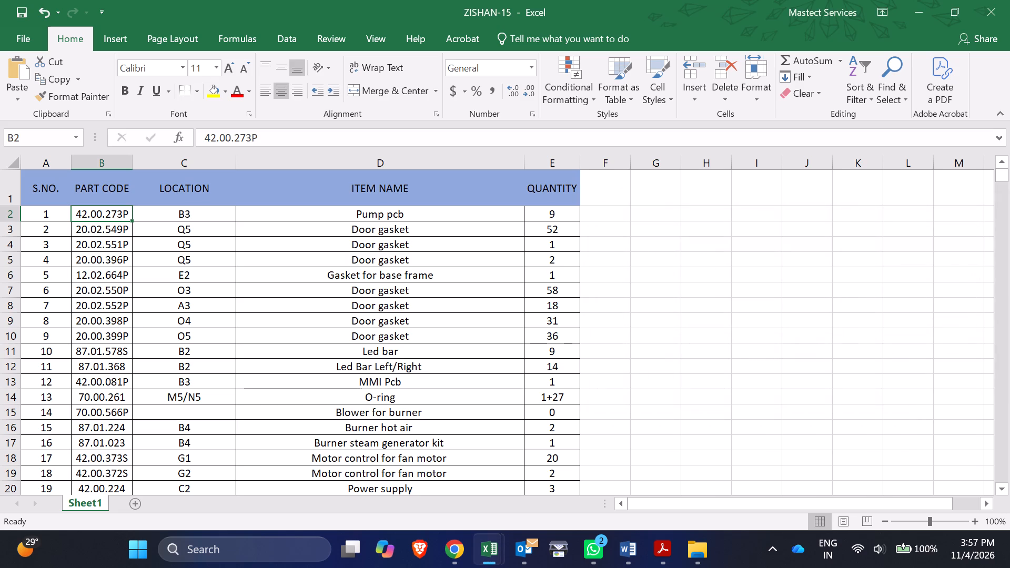